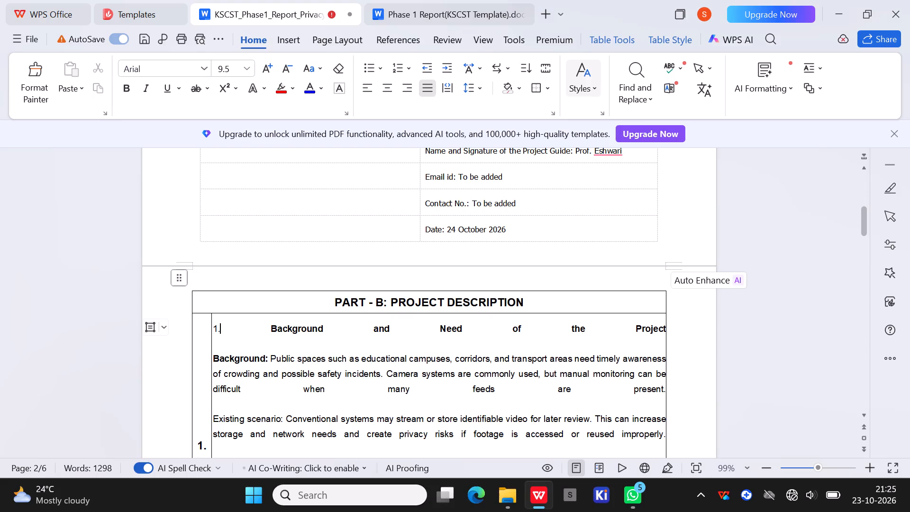
# Place the text cursor after the placeholder in the first student's Mobile No. cell of the Student Team Details table.
pyautogui.click(763, 267)
pyautogui.scroll(2, 763, 267)
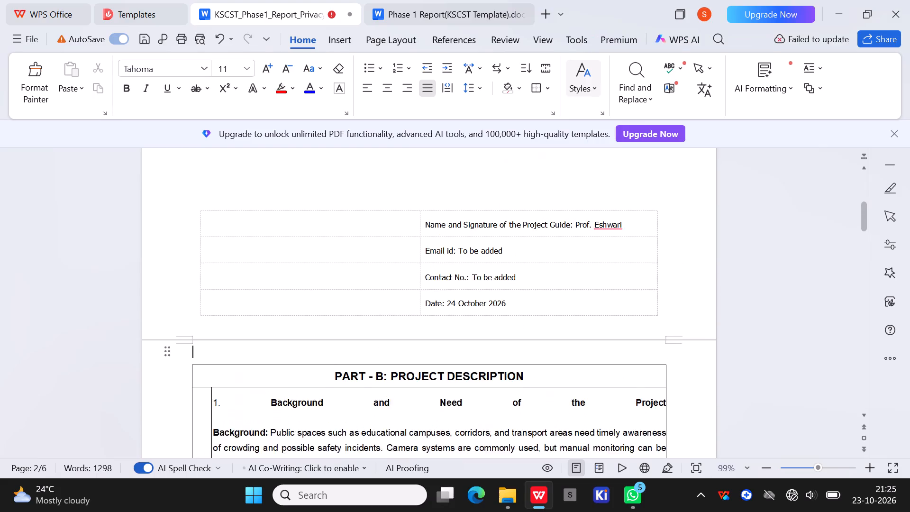
pyautogui.scroll(5, 763, 267)
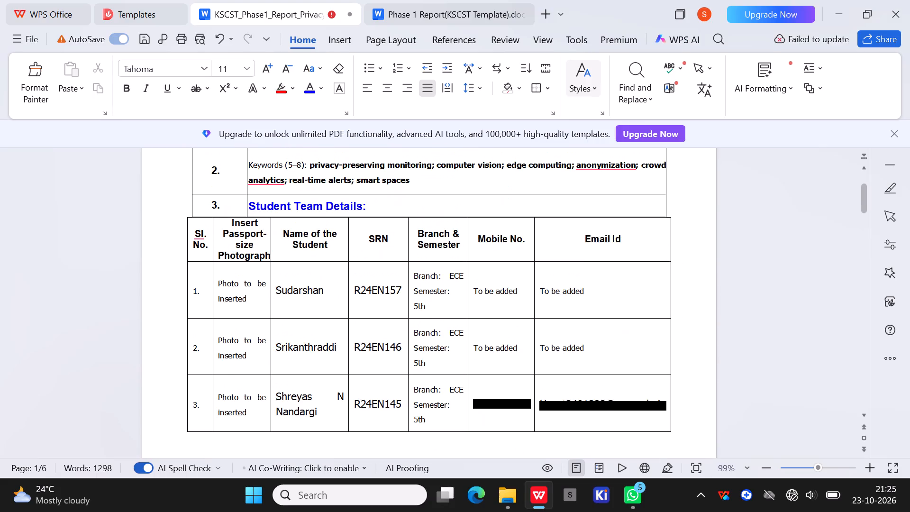
pyautogui.scroll(1, 763, 267)
pyautogui.click(521, 292)
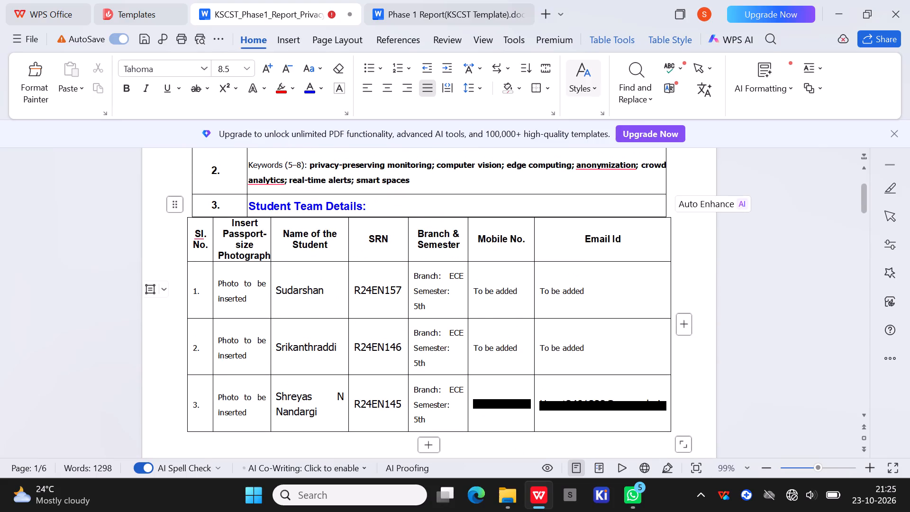
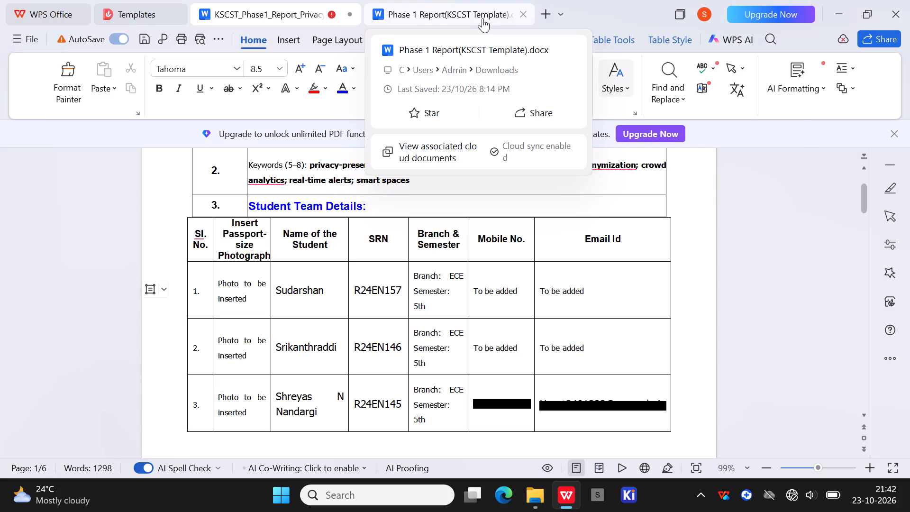
# Clear the "To be added" placeholder from the first student's Mobile No. cell in the Student Team Details table.
pyautogui.press('BackSpace')
pyautogui.press('BackSpace')
pyautogui.press('BackSpace')
pyautogui.press('BackSpace')
pyautogui.press('BackSpace')
pyautogui.press('BackSpace')
pyautogui.press('BackSpace')
pyautogui.press('BackSpace')
pyautogui.press('BackSpace')
pyautogui.press('BackSpace')
pyautogui.press('BackSpace')
pyautogui.press('BackSpace')
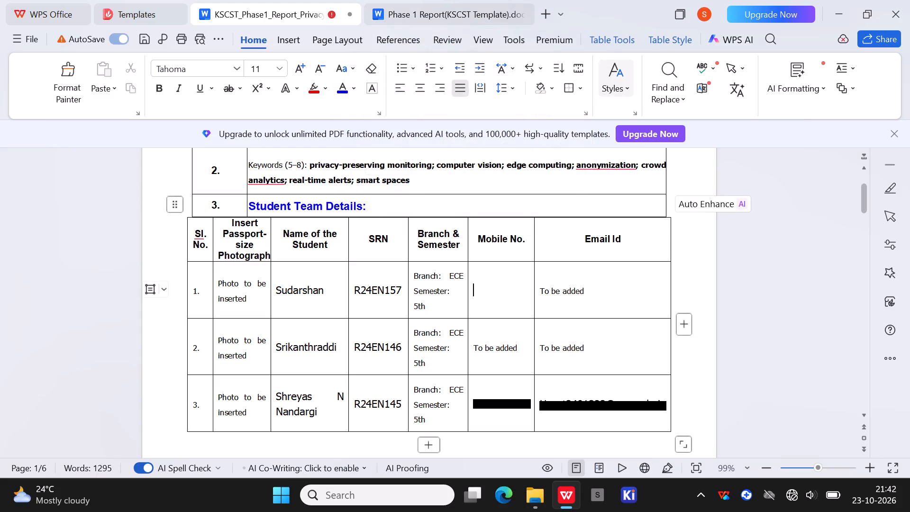
# Replace the "To be added" placeholder in the second student's Mobile No. cell with that student's mobile number.
pyautogui.click(527, 346)
pyautogui.press('BackSpace')
pyautogui.press('BackSpace')
pyautogui.press('BackSpace')
pyautogui.press('BackSpace')
pyautogui.press('BackSpace')
pyautogui.press('BackSpace')
pyautogui.press('BackSpace')
pyautogui.press('BackSpace')
pyautogui.press('BackSpace')
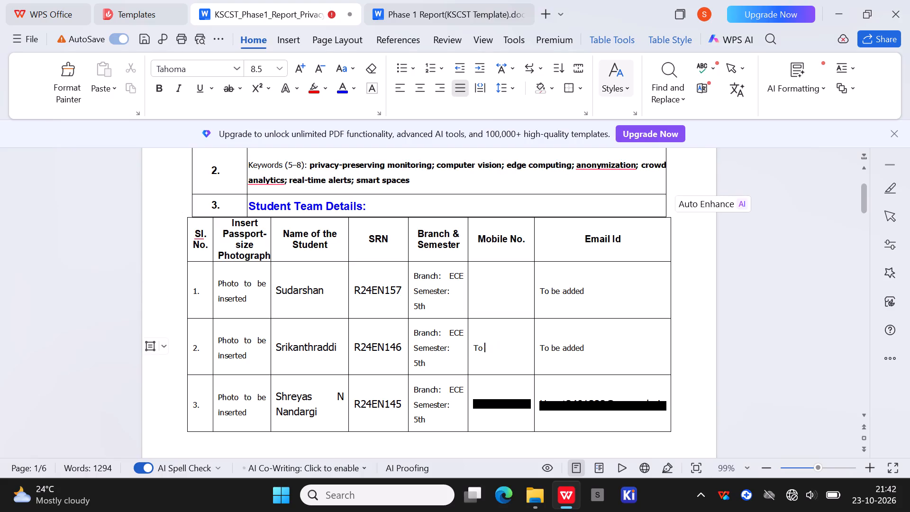
pyautogui.press('BackSpace')
pyautogui.press('BackSpace')
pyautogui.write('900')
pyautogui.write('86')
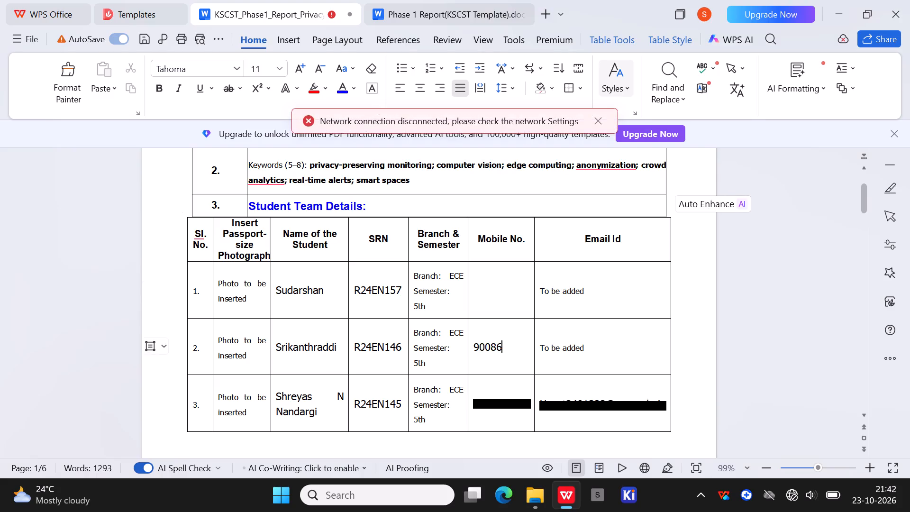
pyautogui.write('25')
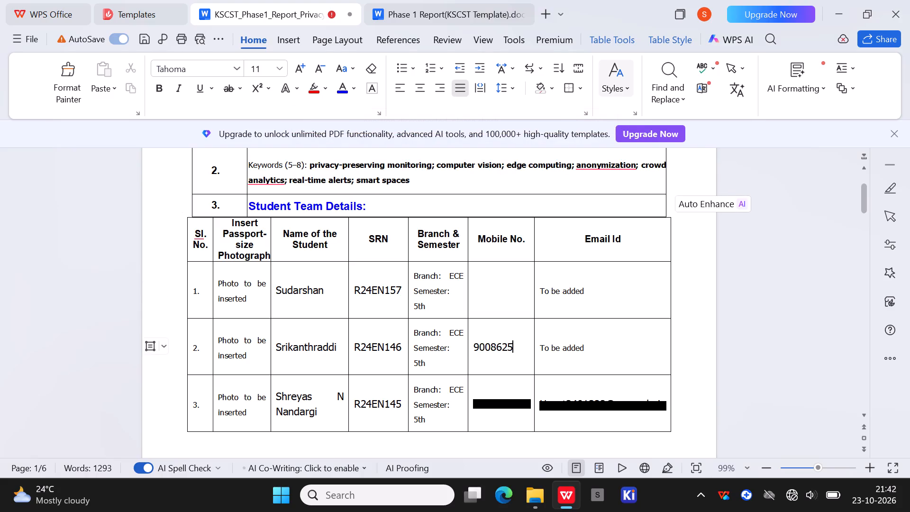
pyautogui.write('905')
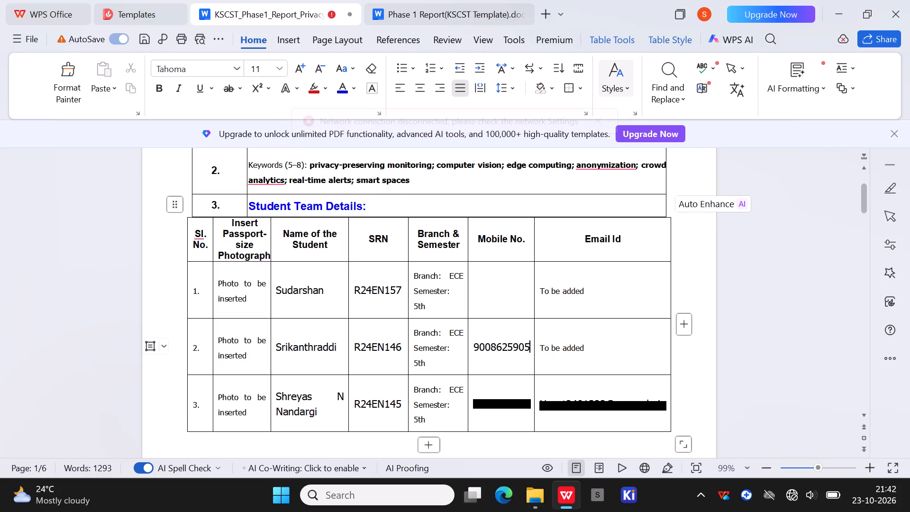
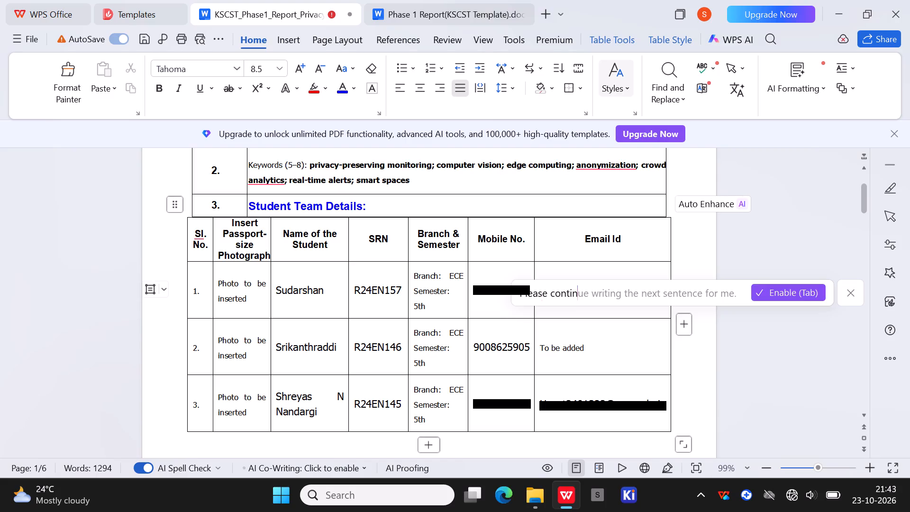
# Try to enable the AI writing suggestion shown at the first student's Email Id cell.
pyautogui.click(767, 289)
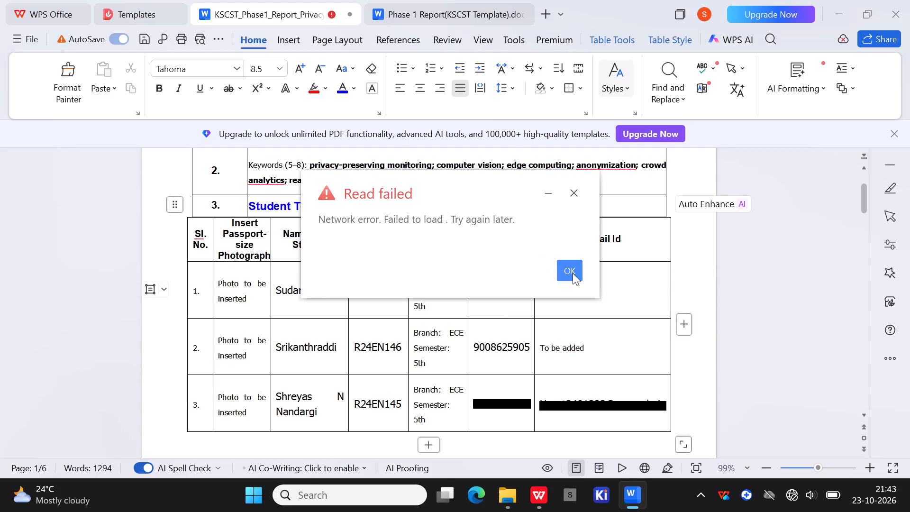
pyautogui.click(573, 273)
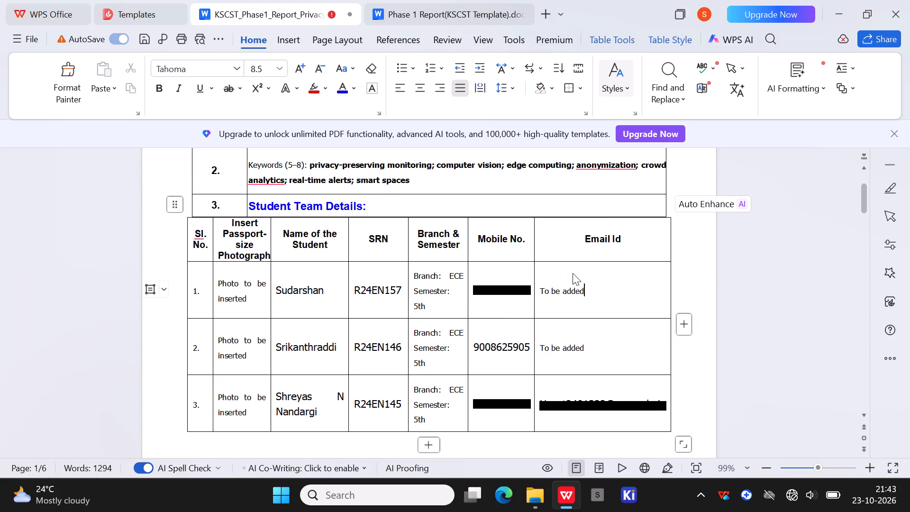
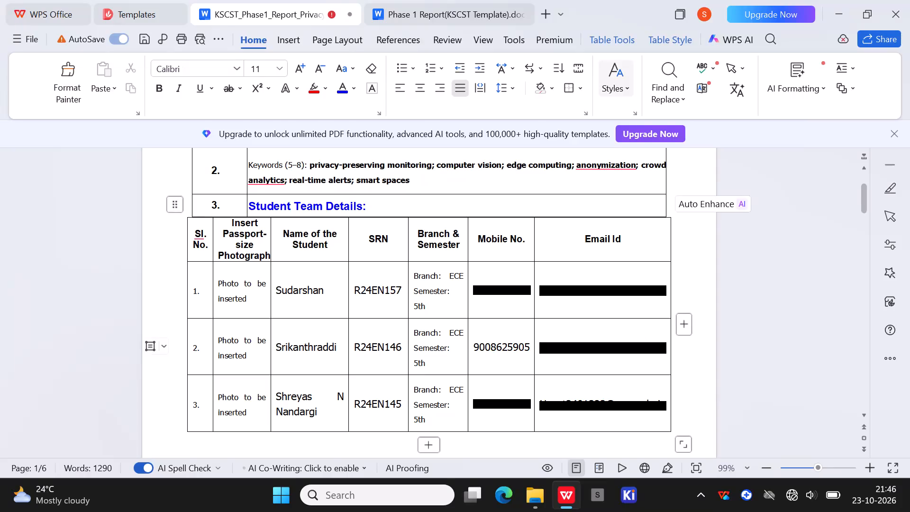
# Clear the "To be added" placeholder from the project guide's Contact No. line below the Student Team Details table.
pyautogui.scroll(2, 737, 328)
pyautogui.scroll(-1, 737, 328)
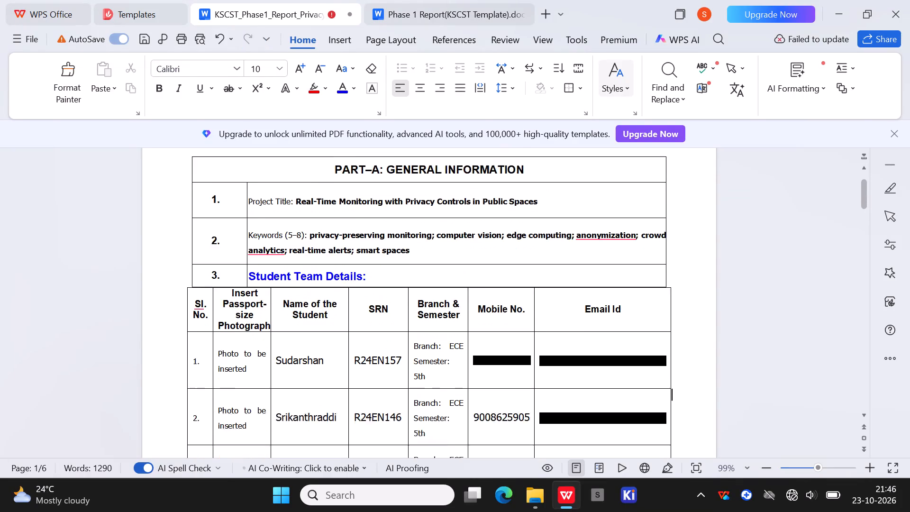
pyautogui.scroll(-3, 737, 328)
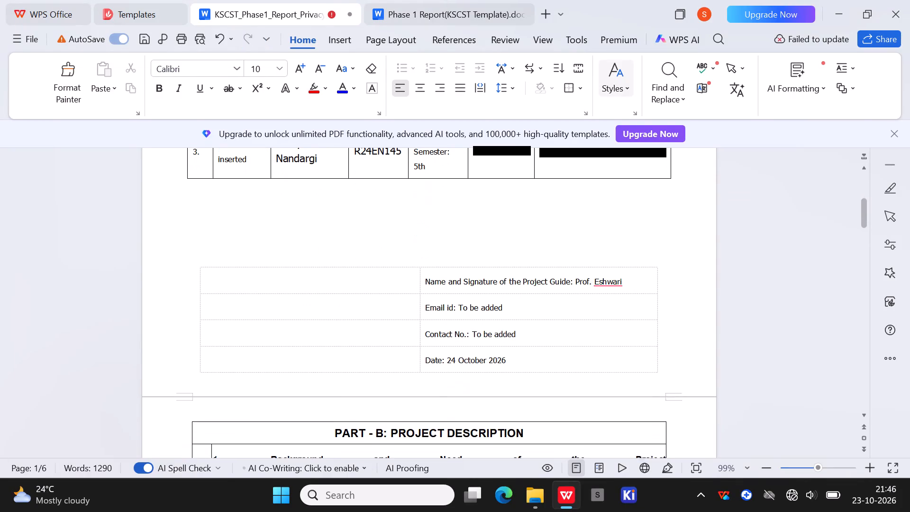
pyautogui.scroll(-1, 737, 328)
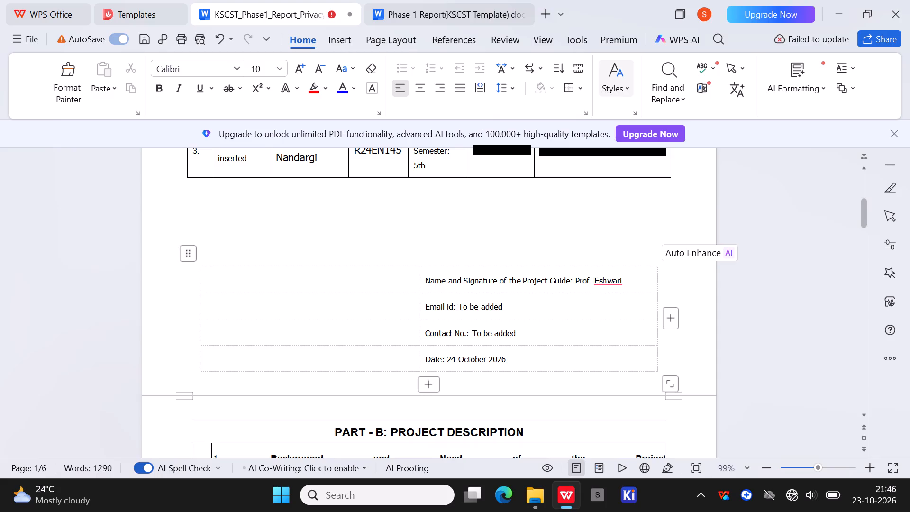
pyautogui.click(760, 316)
pyautogui.scroll(-2, 760, 316)
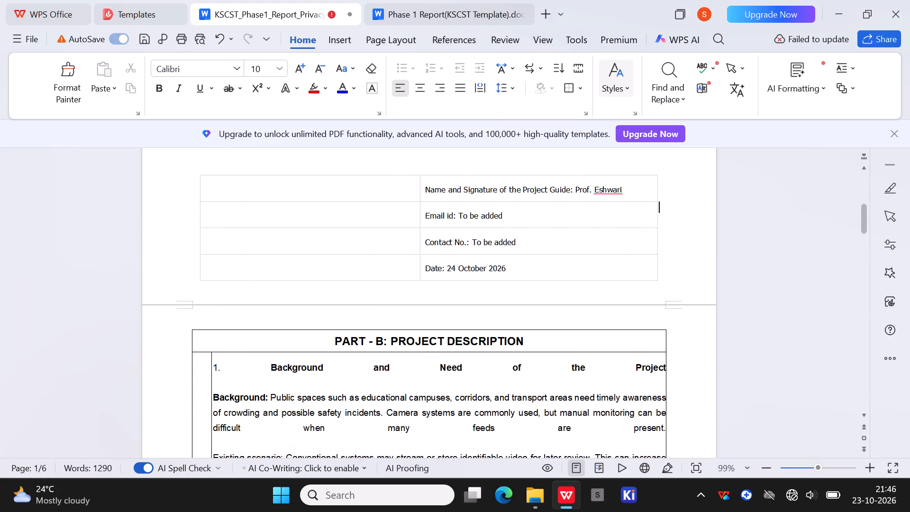
pyautogui.scroll(-3, 760, 316)
pyautogui.scroll(2, 760, 316)
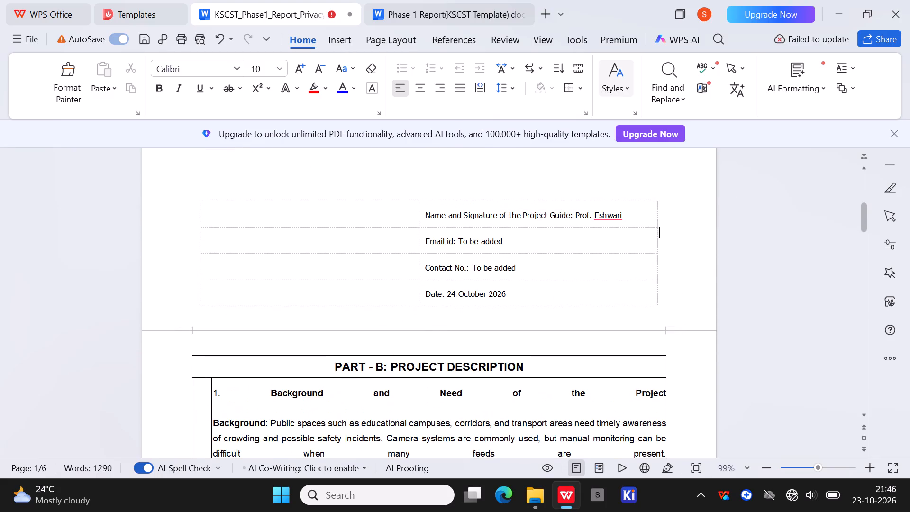
pyautogui.click(543, 265)
pyautogui.press('BackSpace')
pyautogui.press('BackSpace')
pyautogui.press('BackSpace')
pyautogui.press('BackSpace')
pyautogui.press('BackSpace')
pyautogui.press('BackSpace')
pyautogui.press('BackSpace')
pyautogui.press('BackSpace')
pyautogui.press('BackSpace')
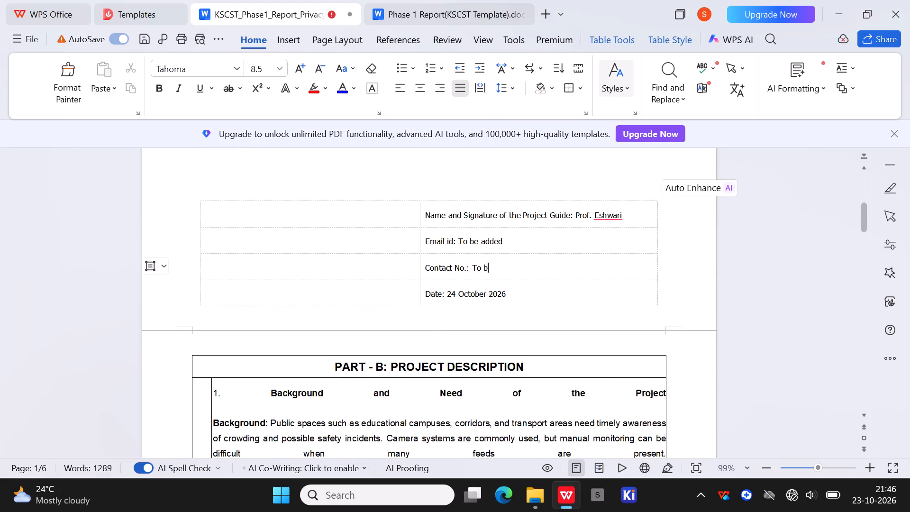
pyautogui.press('BackSpace')
pyautogui.press('BackSpace')
# Clear the "To be added" placeholder from the project guide's Email id line.
pyautogui.click(532, 239)
pyautogui.press('BackSpace')
pyautogui.press('BackSpace')
pyautogui.press('BackSpace')
pyautogui.press('BackSpace')
pyautogui.press('BackSpace')
pyautogui.press('BackSpace')
pyautogui.press('BackSpace')
pyautogui.press('BackSpace')
pyautogui.press('BackSpace')
pyautogui.press('BackSpace')
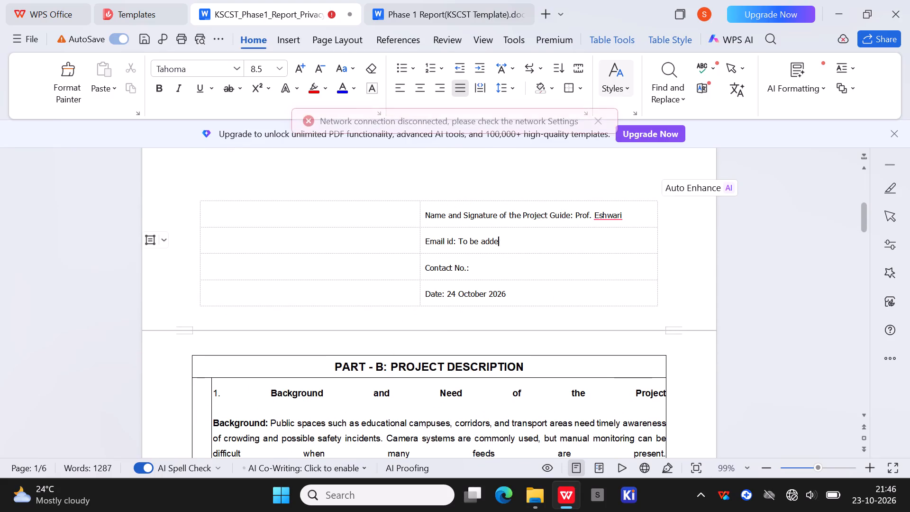
pyautogui.press('BackSpace')
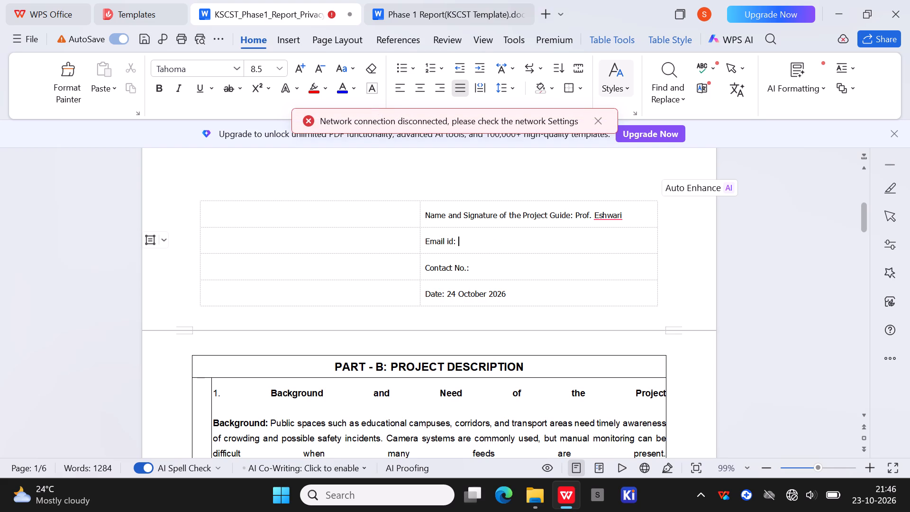
pyautogui.click(776, 328)
pyautogui.scroll(-2, 776, 328)
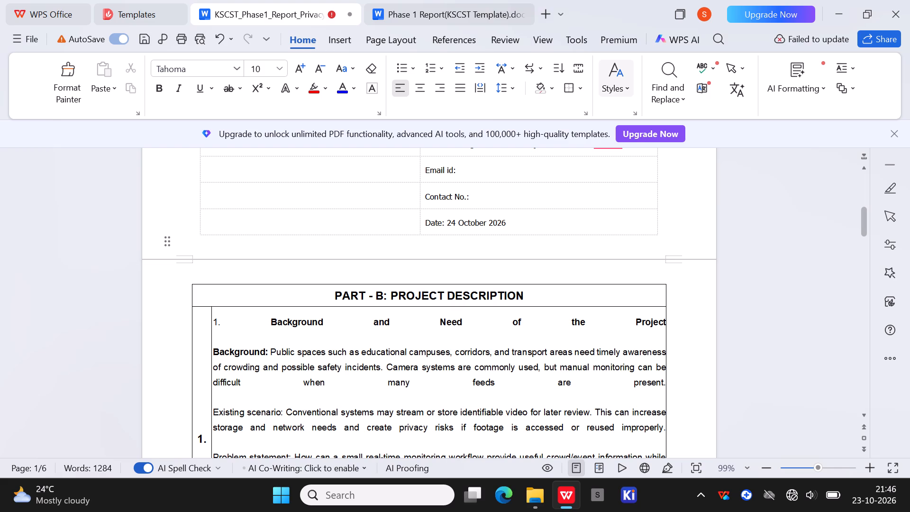
# Check the computer's Wi-Fi connection in the list of available networks, then return to the report.
pyautogui.click(822, 502)
pyautogui.click(789, 499)
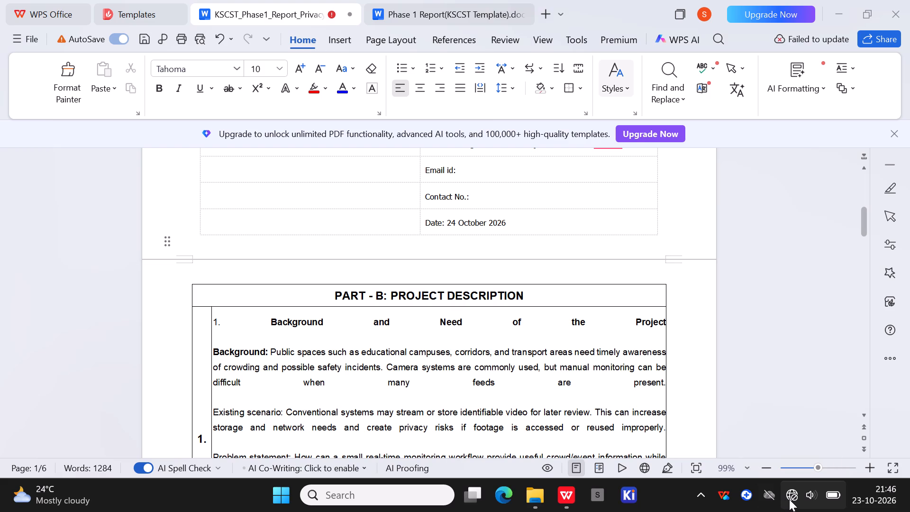
pyautogui.click(703, 234)
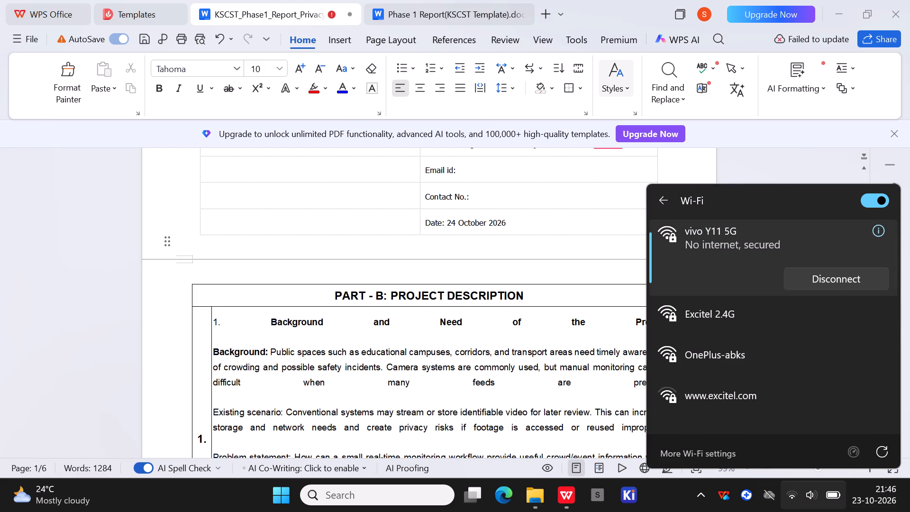
pyautogui.click(765, 163)
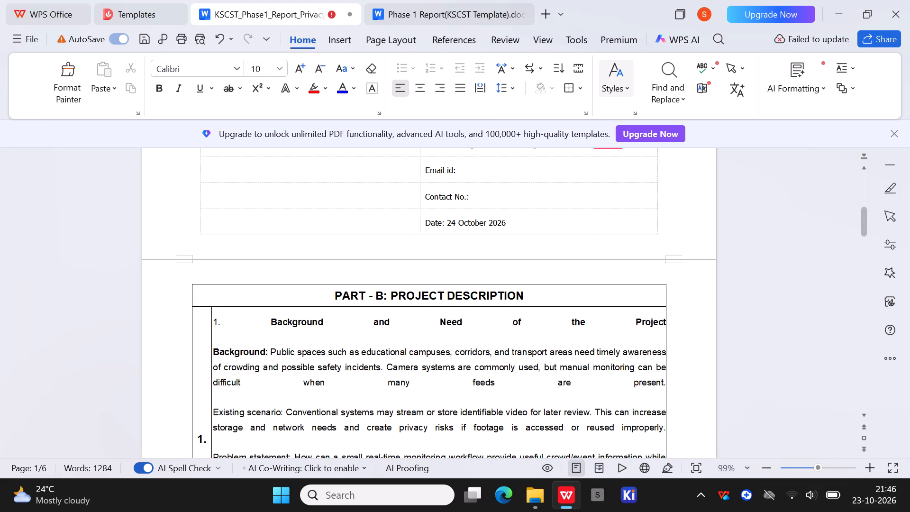
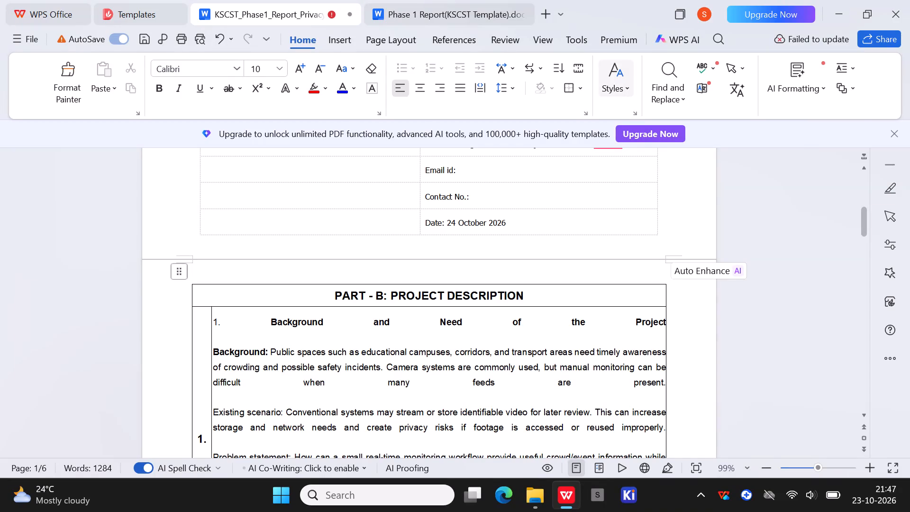
# Make the section 2 heading "Review of Existing Work" bold in the Part B project description table.
pyautogui.scroll(-3, 763, 366)
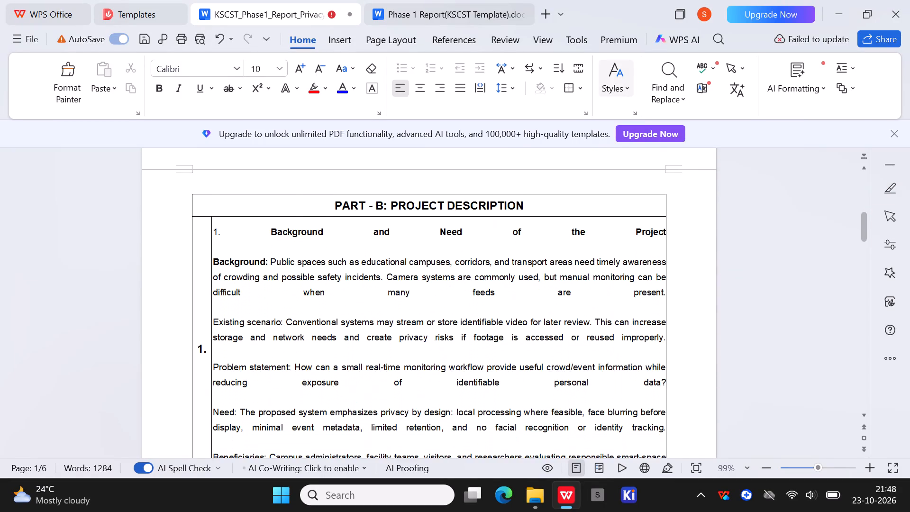
pyautogui.scroll(-5, 763, 366)
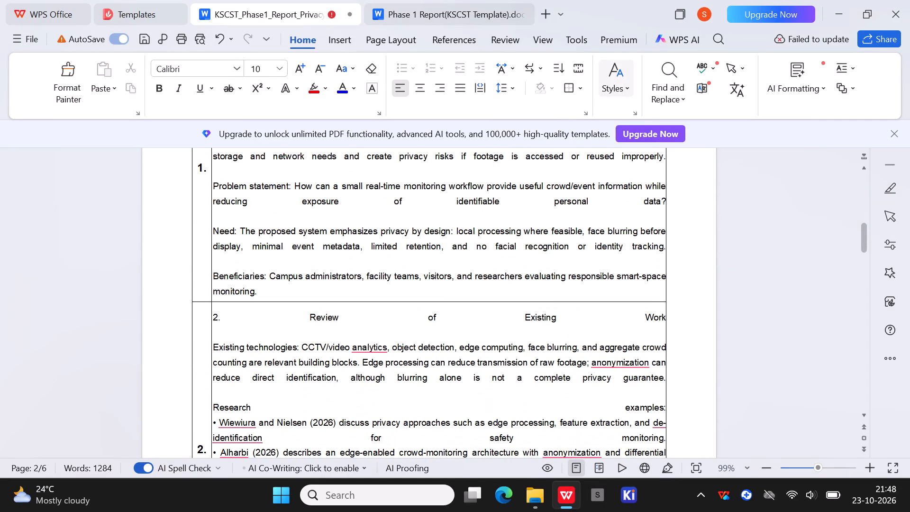
pyautogui.moveTo(291, 318); pyautogui.dragTo(615, 333)
pyautogui.click(107, 369)
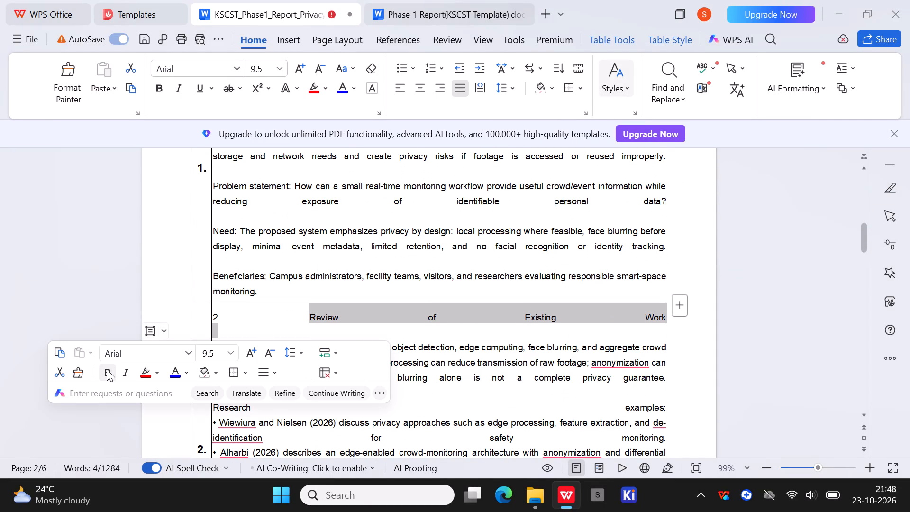
pyautogui.click(265, 313)
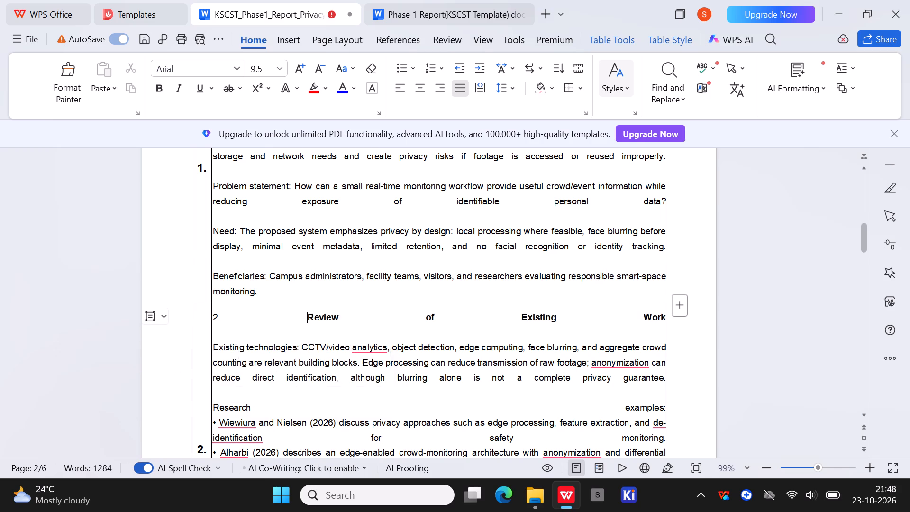
# Make the section 3 heading "Problem Statement" bold, leaving its number and body text as they are.
pyautogui.scroll(-5, 265, 313)
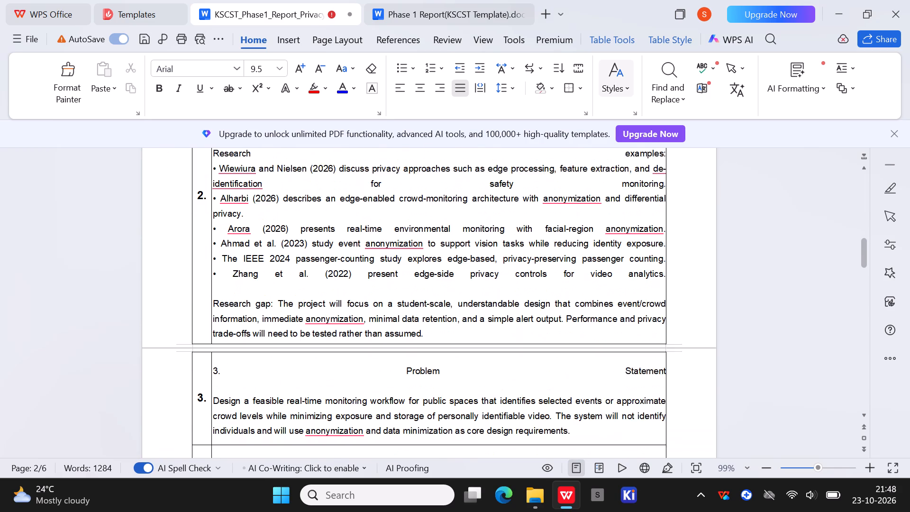
pyautogui.scroll(-3, 265, 313)
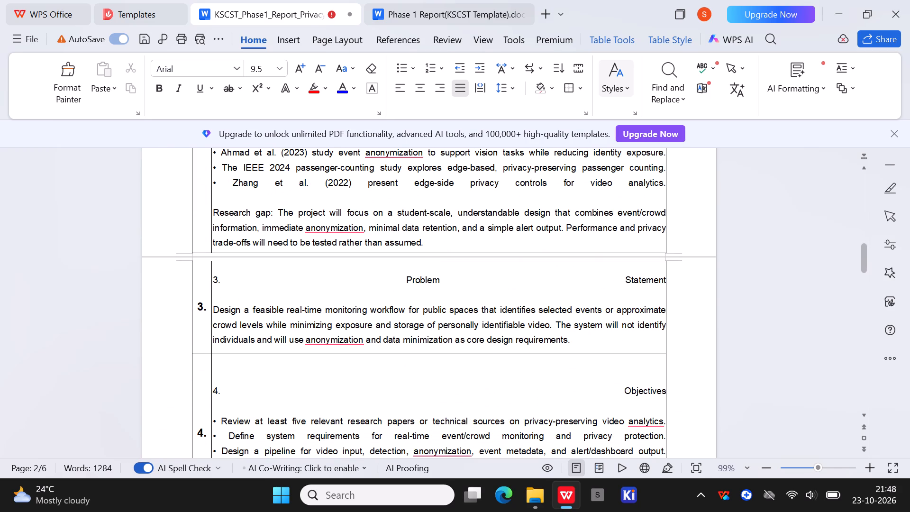
pyautogui.moveTo(306, 264); pyautogui.dragTo(655, 284)
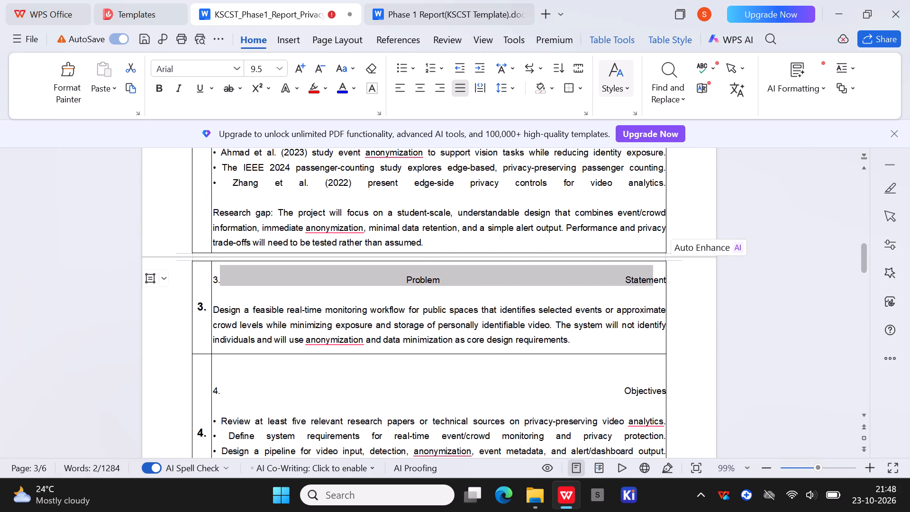
pyautogui.moveTo(655, 284); pyautogui.dragTo(668, 279)
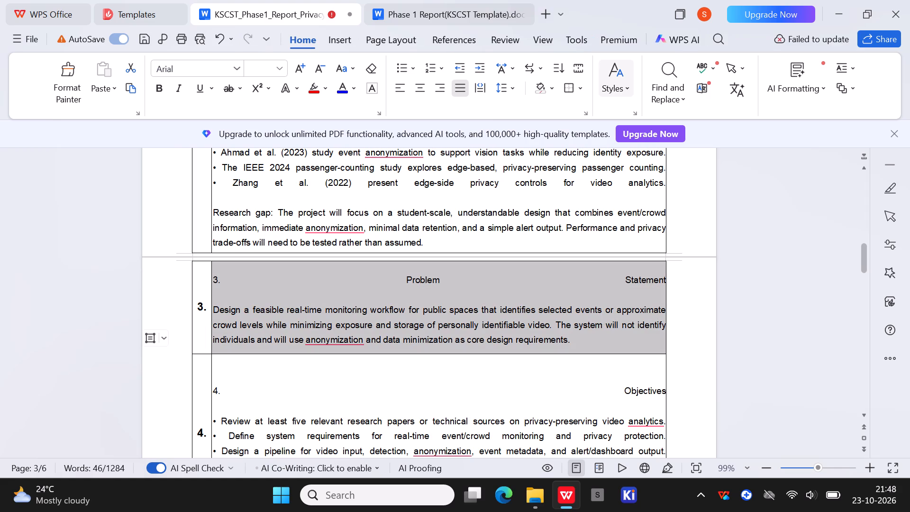
pyautogui.moveTo(668, 279); pyautogui.dragTo(665, 279)
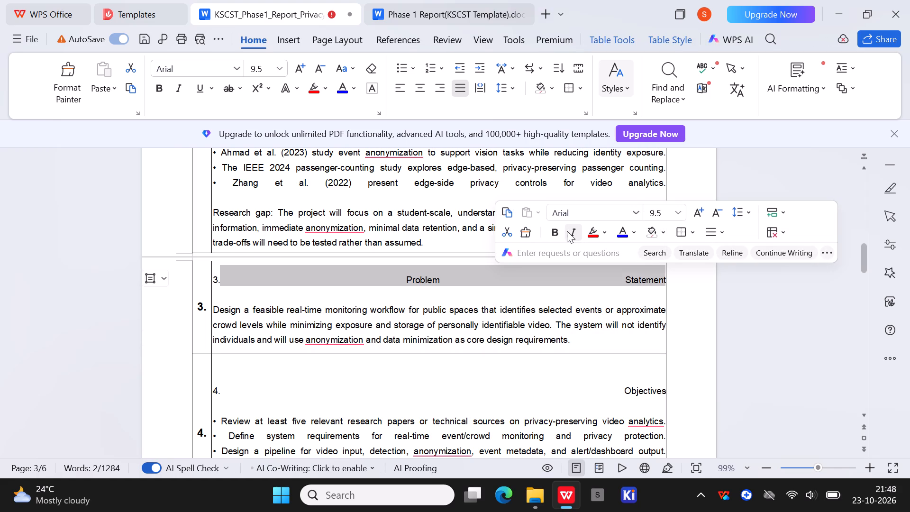
pyautogui.click(561, 232)
pyautogui.click(586, 295)
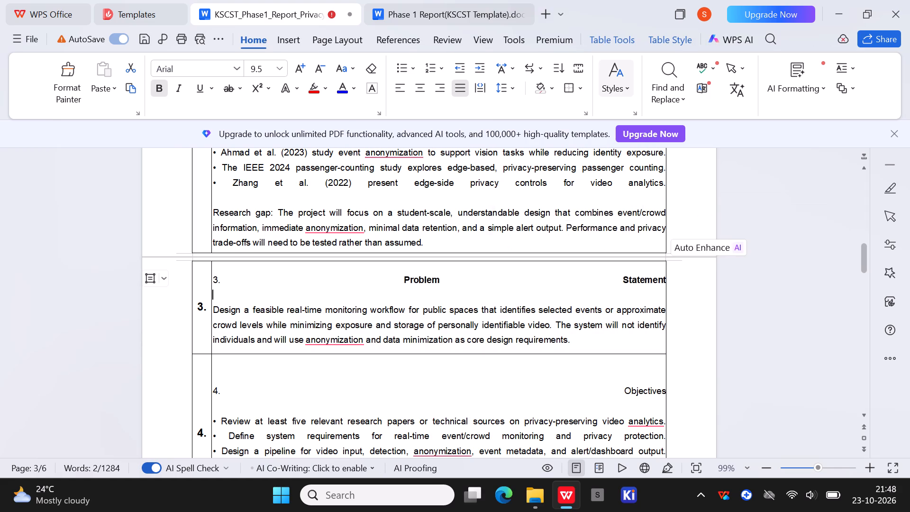
# Make the section 4 heading "Objectives" bold in the project description table.
pyautogui.scroll(-4, 586, 295)
pyautogui.moveTo(569, 258); pyautogui.dragTo(663, 260)
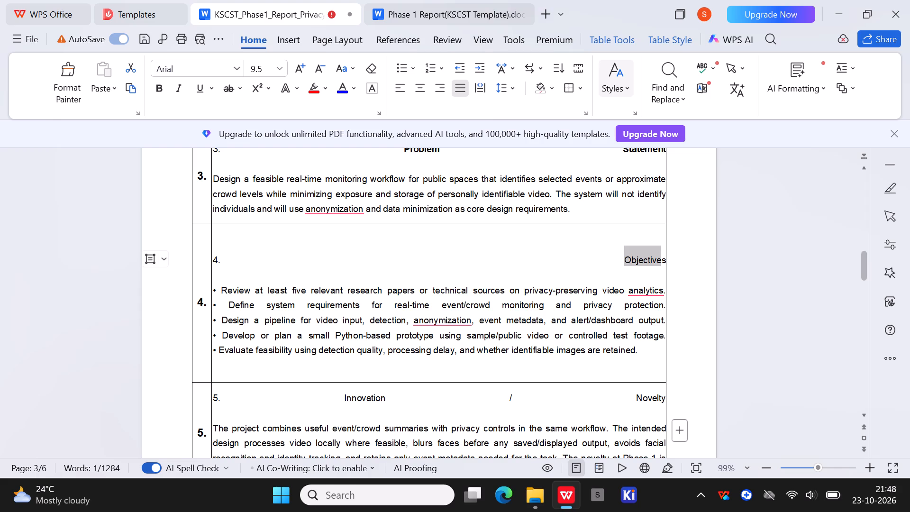
pyautogui.moveTo(663, 260); pyautogui.dragTo(664, 252)
pyautogui.click(548, 212)
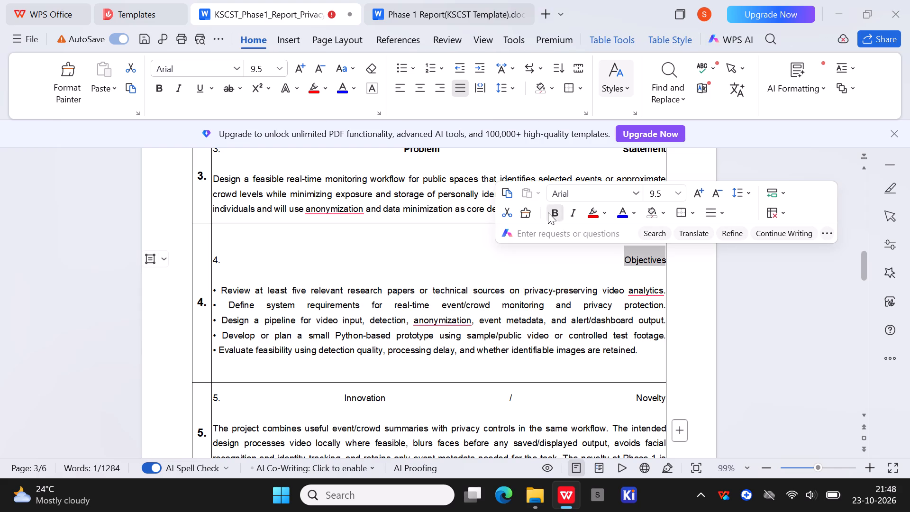
pyautogui.click(446, 258)
# Make the section 5 heading "Innovation / Novelty" bold in the project description table.
pyautogui.scroll(-2, 446, 258)
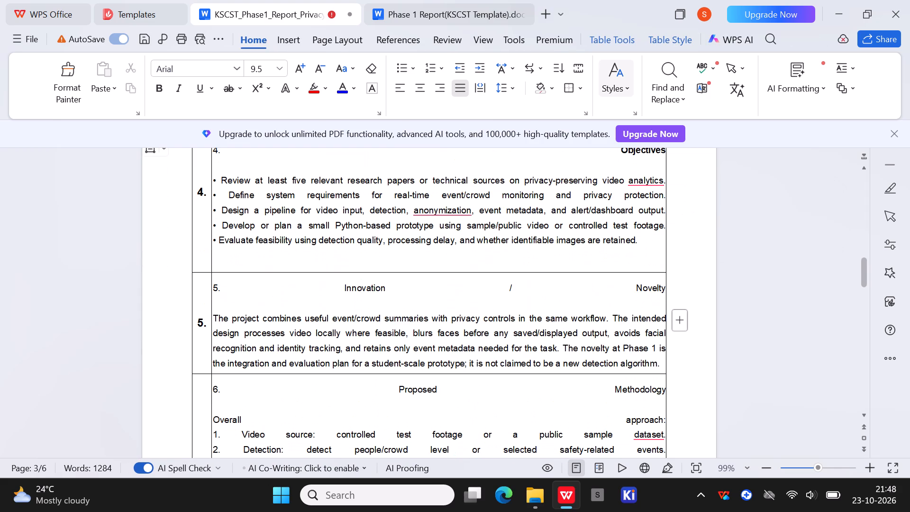
pyautogui.moveTo(282, 284); pyautogui.dragTo(659, 289)
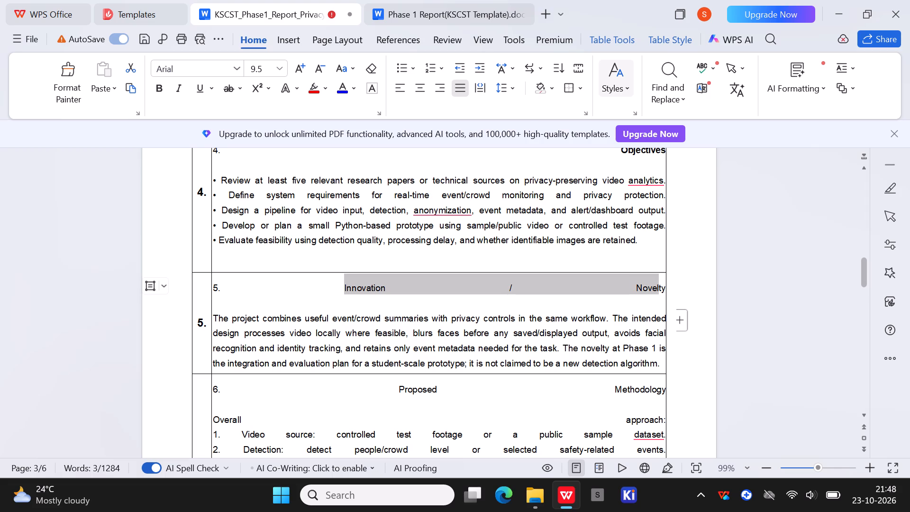
pyautogui.moveTo(659, 289); pyautogui.dragTo(664, 289)
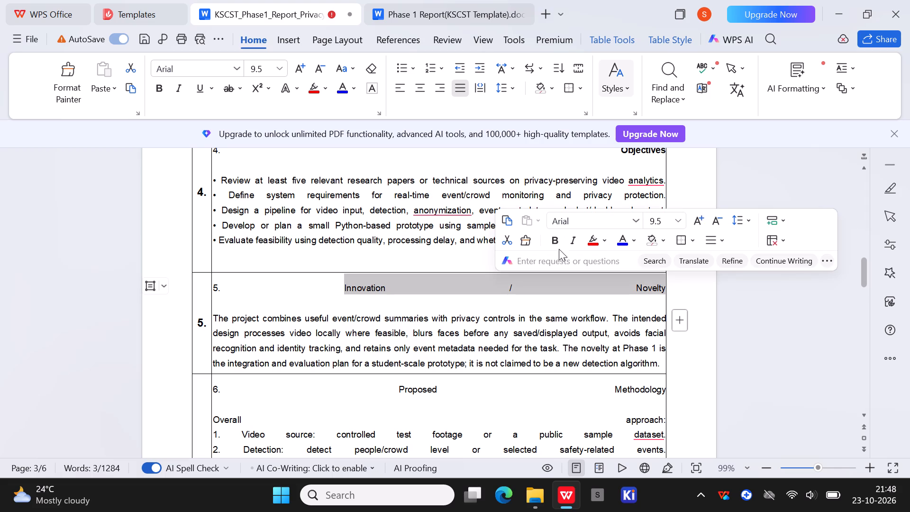
pyautogui.click(559, 239)
pyautogui.click(296, 285)
# Make the section 6 heading "Proposed Methodology" bold, together with the word "Overall" that starts the text below it.
pyautogui.scroll(-1, 296, 285)
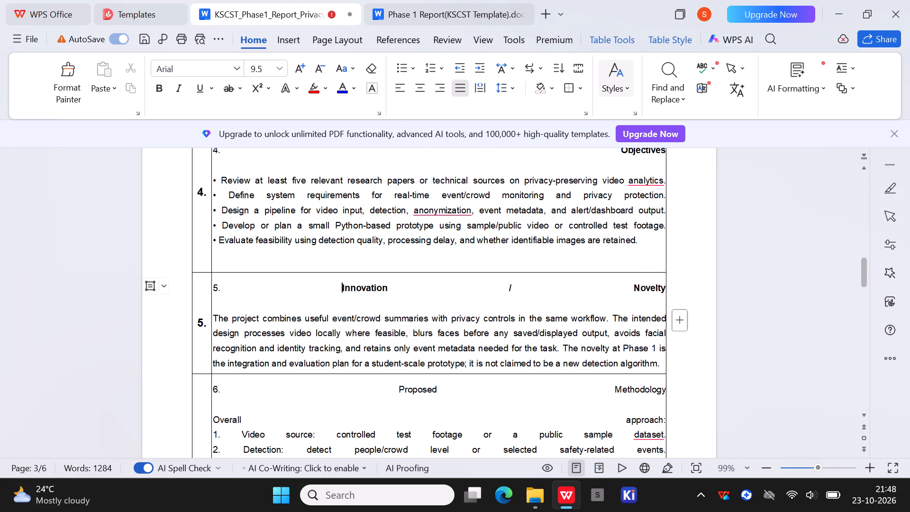
pyautogui.scroll(-1, 296, 285)
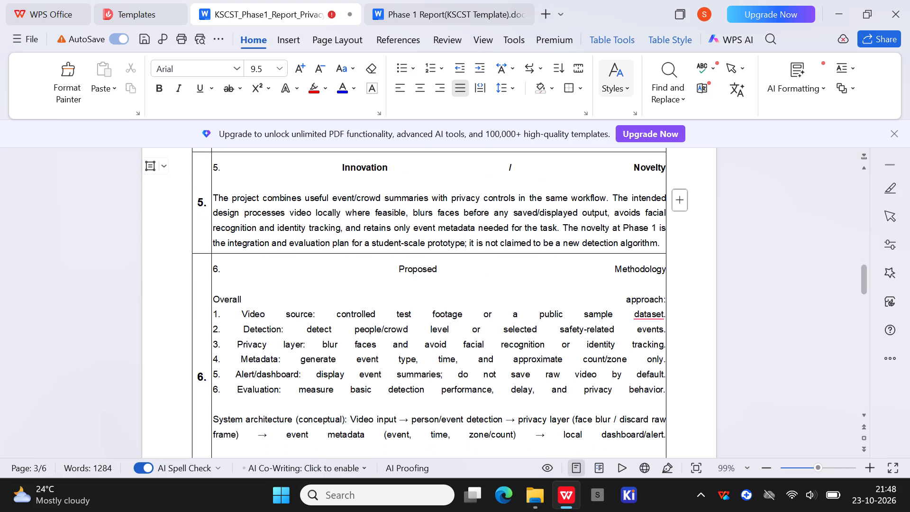
pyautogui.moveTo(390, 263); pyautogui.dragTo(425, 279)
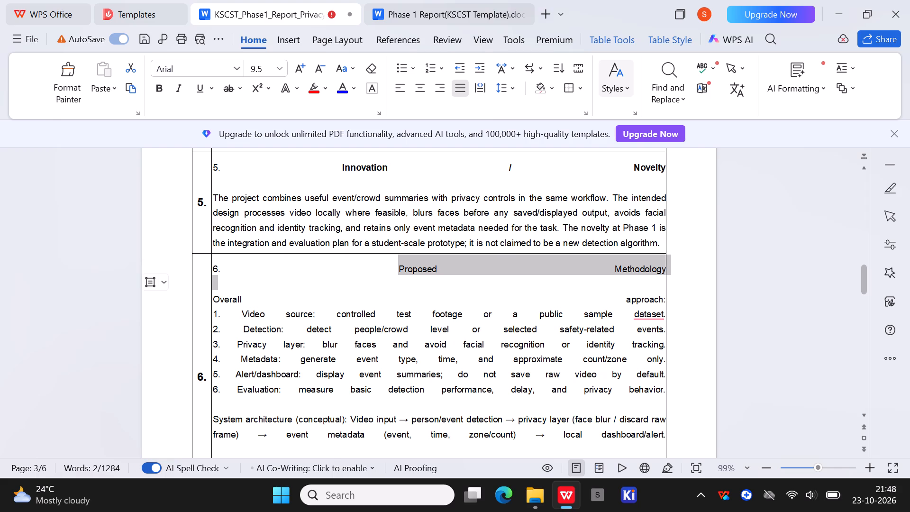
pyautogui.moveTo(425, 279); pyautogui.dragTo(421, 292)
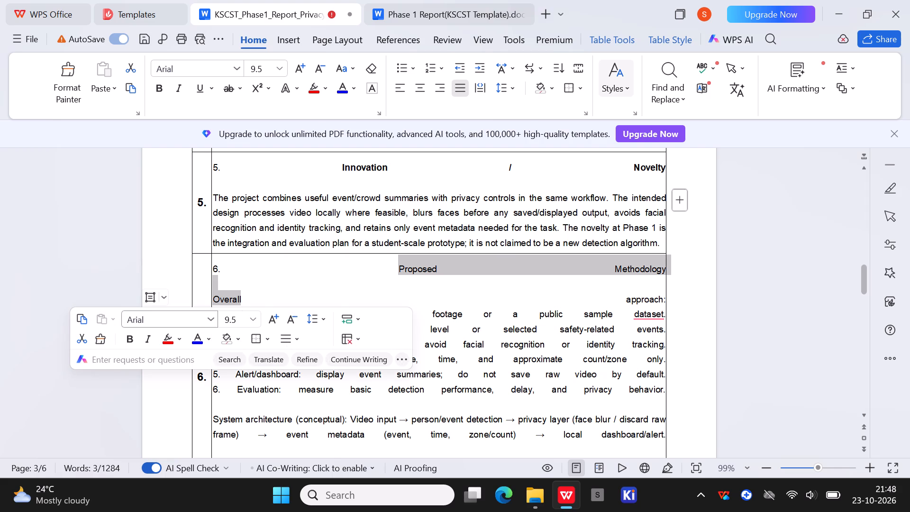
pyautogui.click(127, 340)
pyautogui.click(423, 285)
# Make the section 8 heading "Expected Outcomes and Impact" bold, without its number or body text.
pyautogui.scroll(-6, 423, 285)
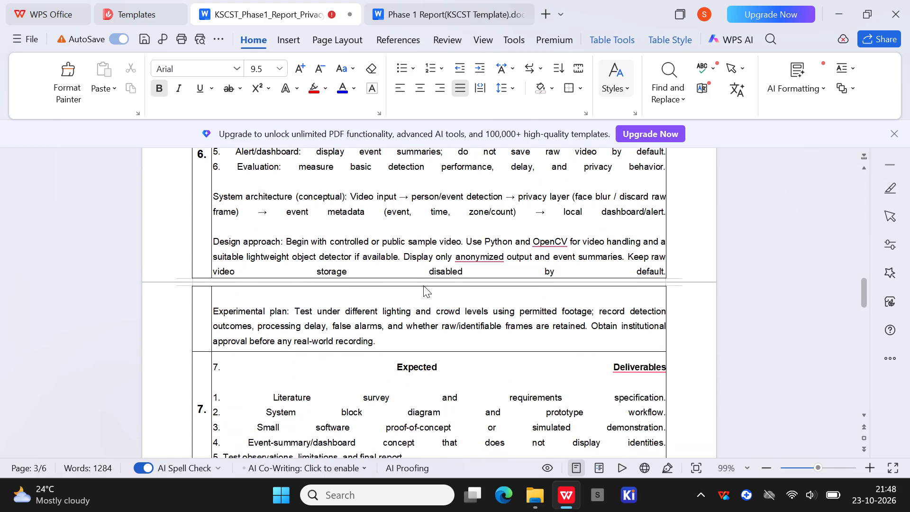
pyautogui.scroll(-1, 423, 285)
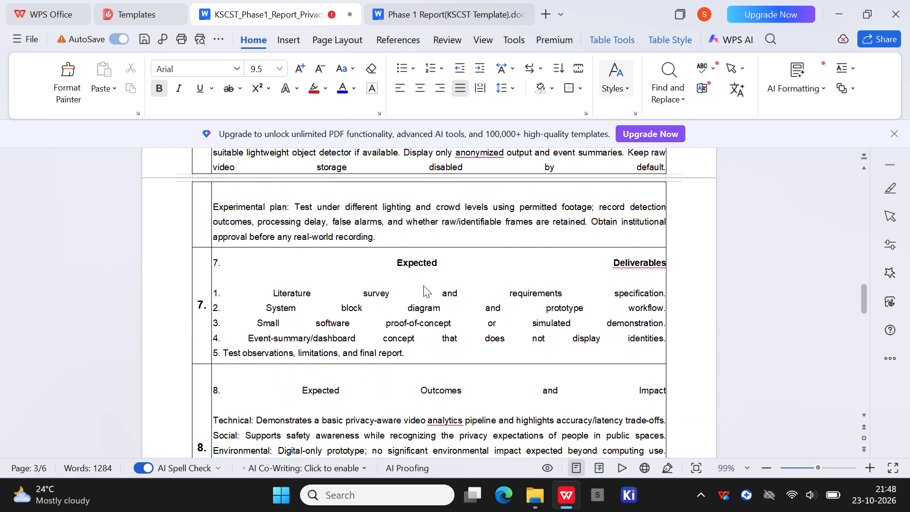
pyautogui.scroll(-1, 423, 285)
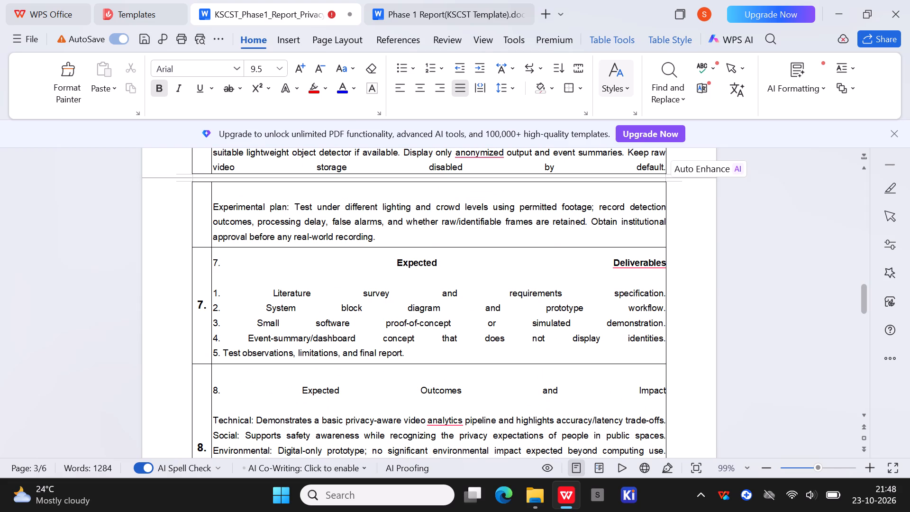
pyautogui.click(394, 261)
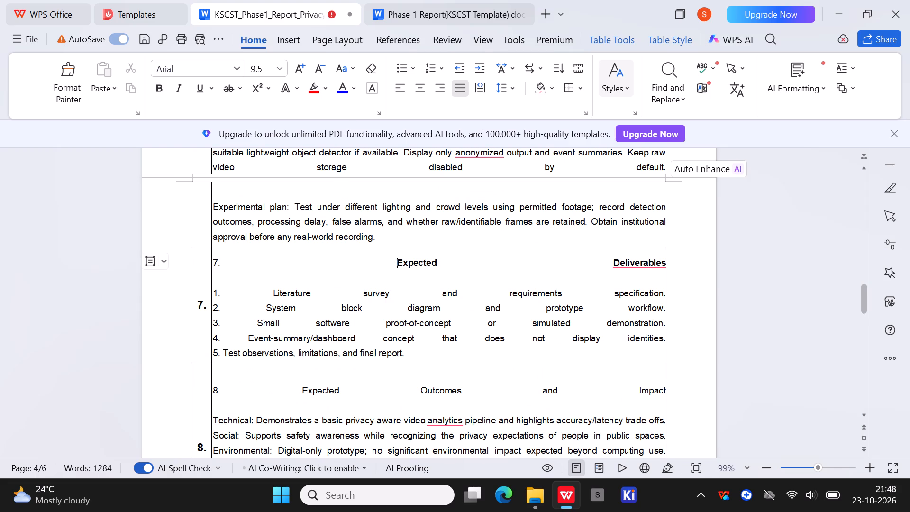
pyautogui.scroll(-3, 394, 261)
pyautogui.moveTo(289, 280); pyautogui.dragTo(410, 276)
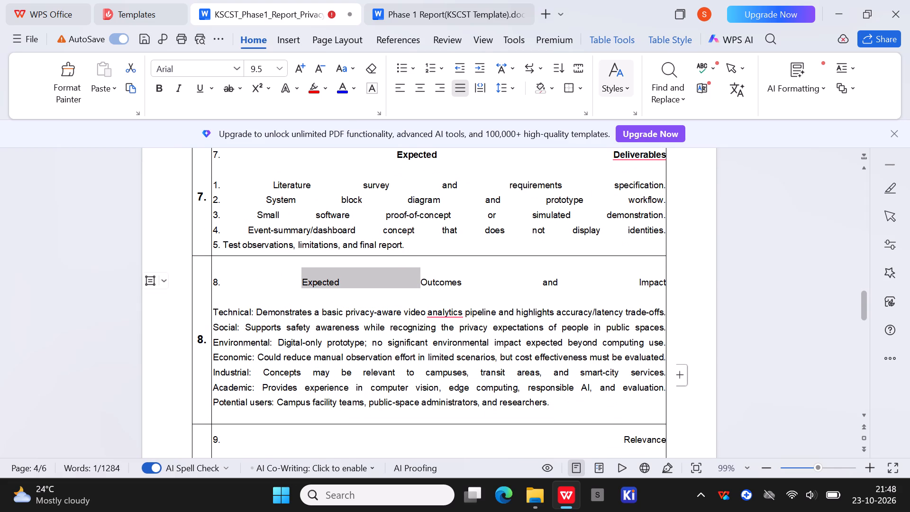
pyautogui.moveTo(410, 276); pyautogui.dragTo(413, 277)
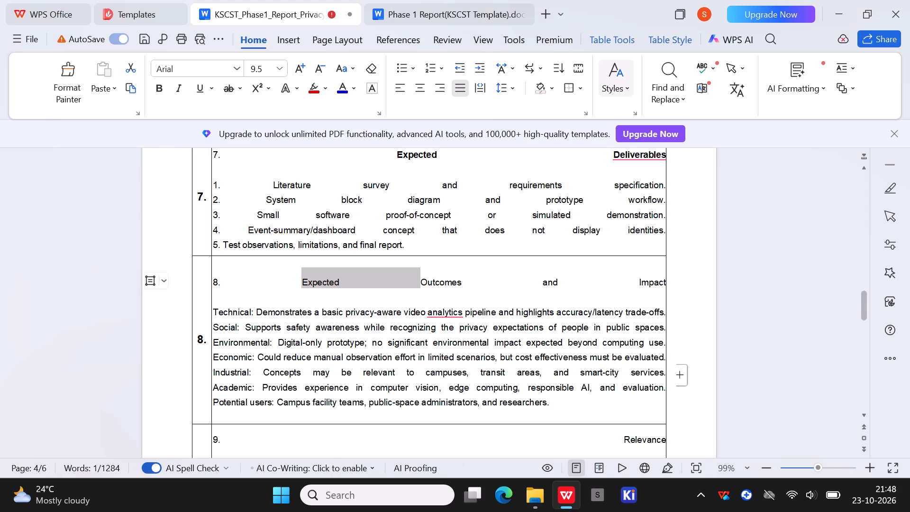
pyautogui.moveTo(413, 277); pyautogui.dragTo(355, 283)
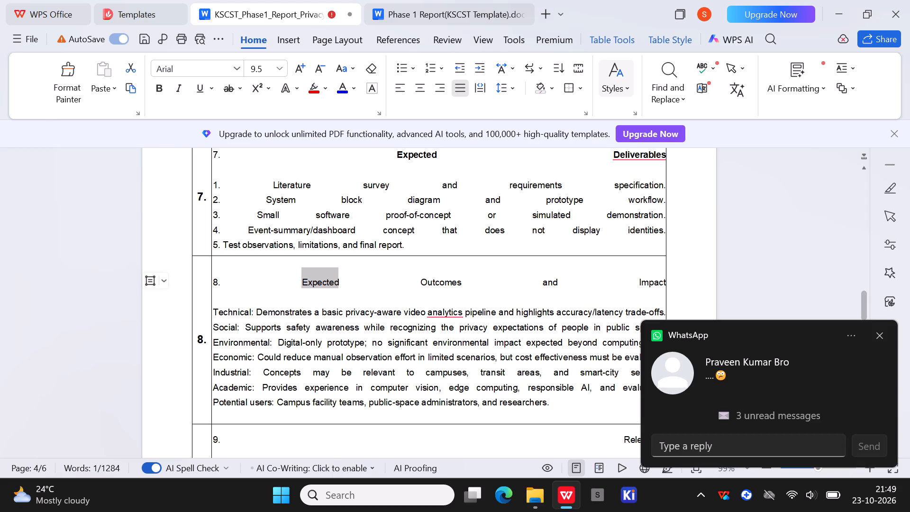
pyautogui.moveTo(355, 283); pyautogui.dragTo(669, 270)
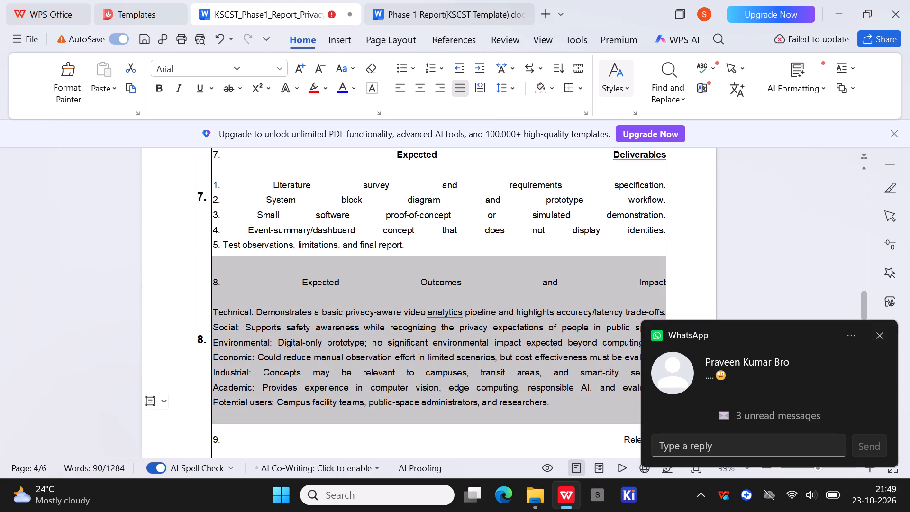
pyautogui.moveTo(669, 270); pyautogui.dragTo(664, 271)
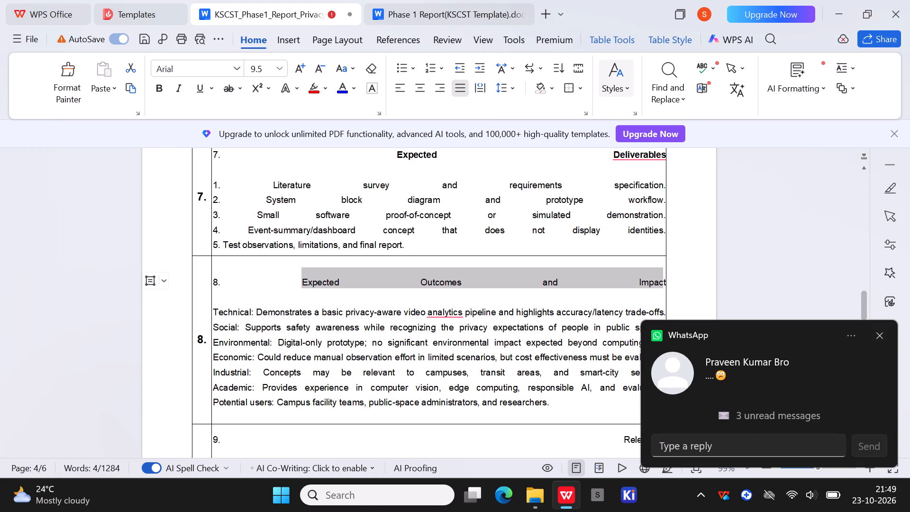
pyautogui.moveTo(664, 271); pyautogui.dragTo(665, 275)
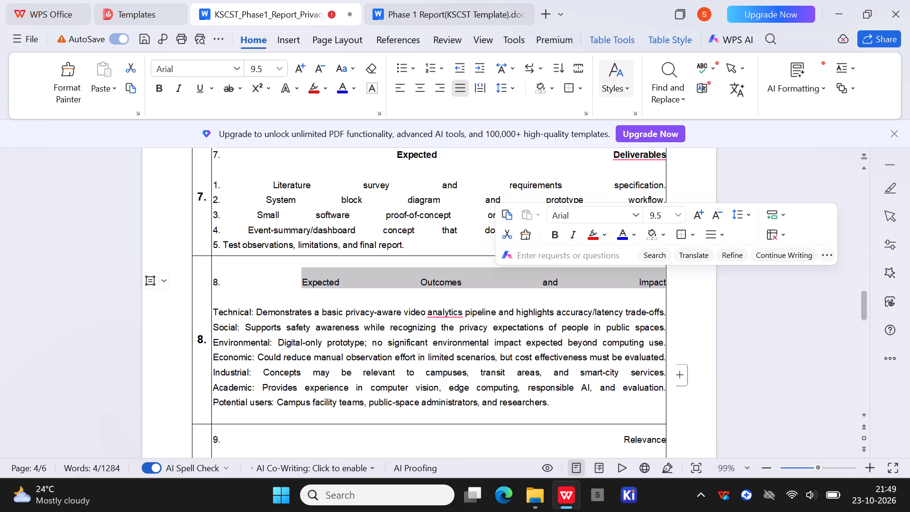
pyautogui.click(550, 231)
pyautogui.click(447, 295)
# Make the section 9 heading "Relevance" bold in the project description table.
pyautogui.scroll(-2, 447, 295)
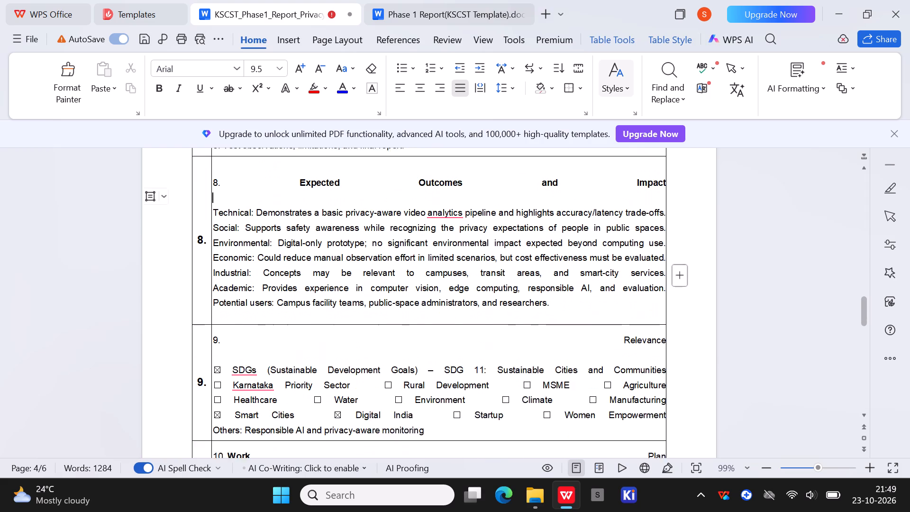
pyautogui.scroll(-2, 447, 295)
pyautogui.moveTo(590, 303); pyautogui.dragTo(598, 305)
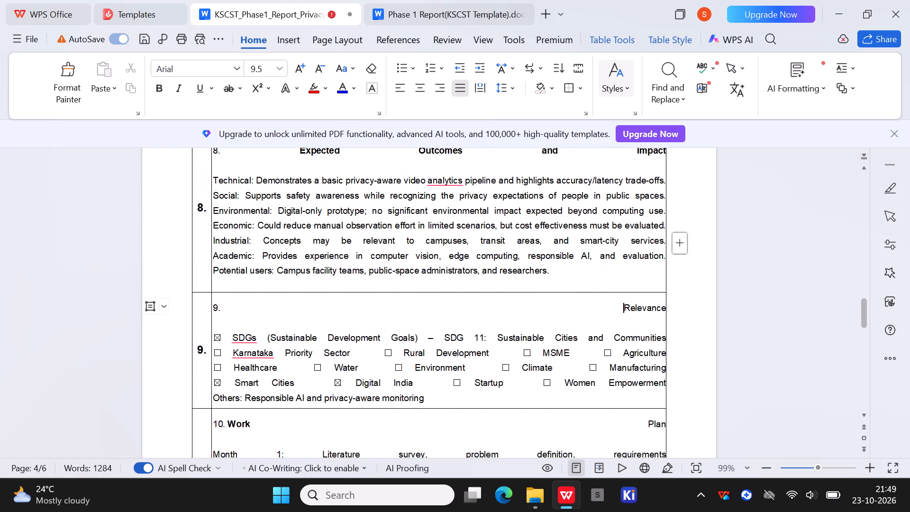
pyautogui.moveTo(598, 305); pyautogui.dragTo(664, 311)
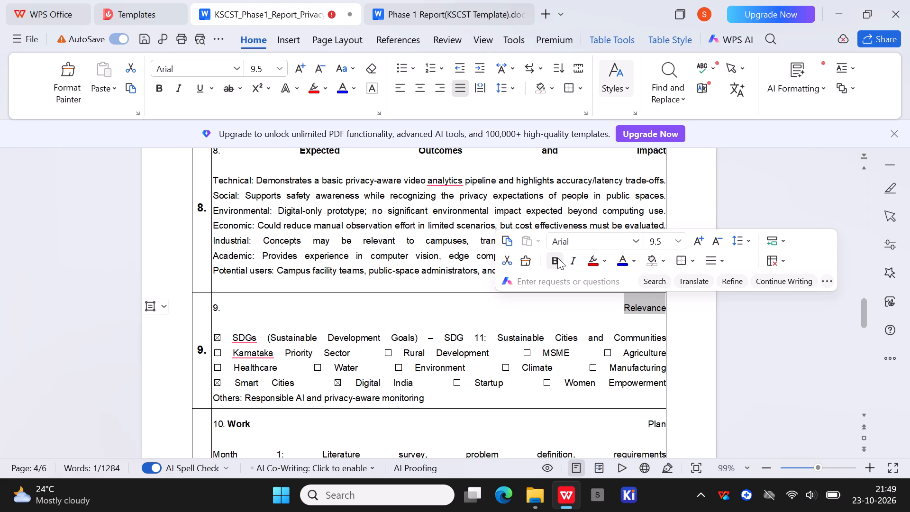
pyautogui.click(557, 257)
pyautogui.click(466, 311)
# Make the word "Plan" in the section 10 heading "Work Plan" bold in the project description table.
pyautogui.scroll(-2, 466, 311)
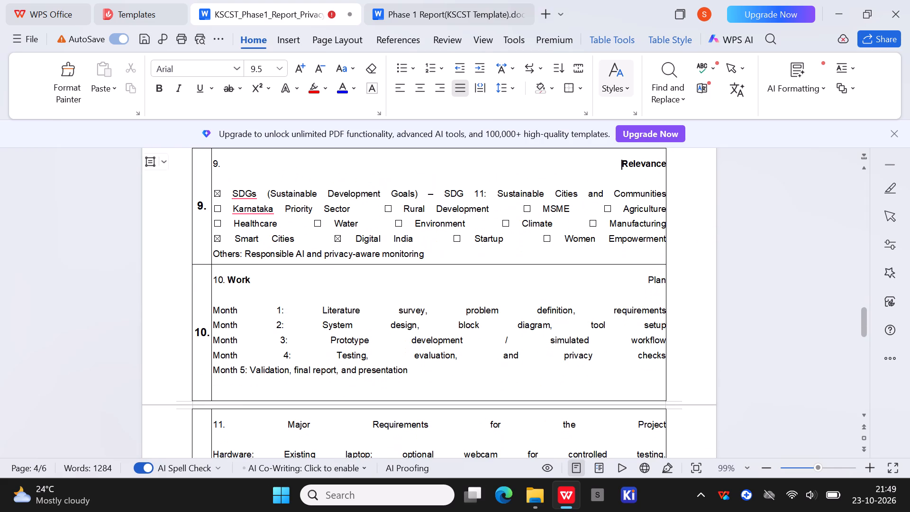
pyautogui.scroll(-1, 466, 311)
pyautogui.moveTo(605, 274); pyautogui.dragTo(672, 284)
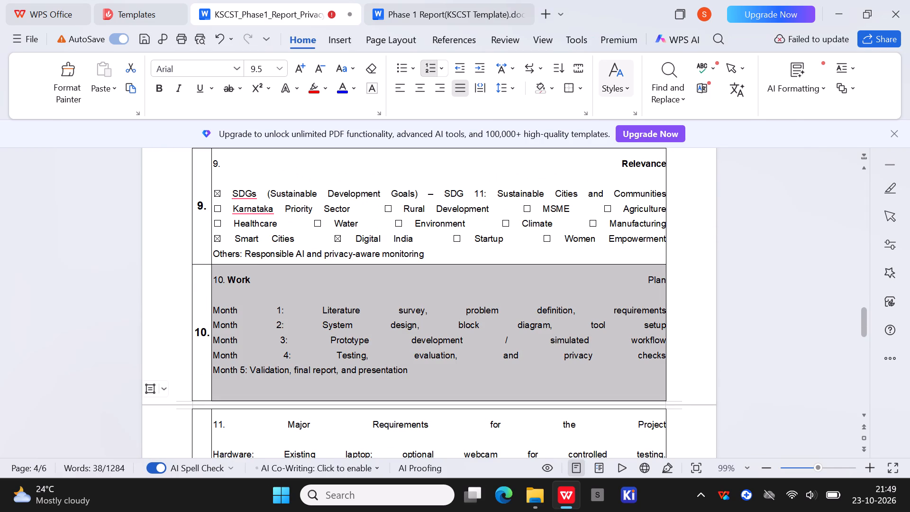
pyautogui.moveTo(672, 284); pyautogui.dragTo(665, 284)
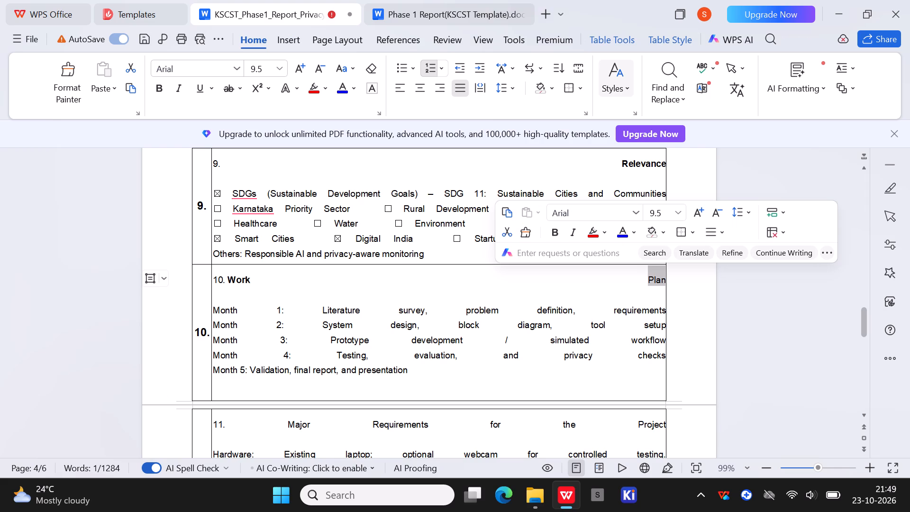
pyautogui.click(550, 229)
pyautogui.click(446, 286)
# Make the section 11 heading "Major Requirements for the Project" bold, without its number.
pyautogui.scroll(-1, 446, 286)
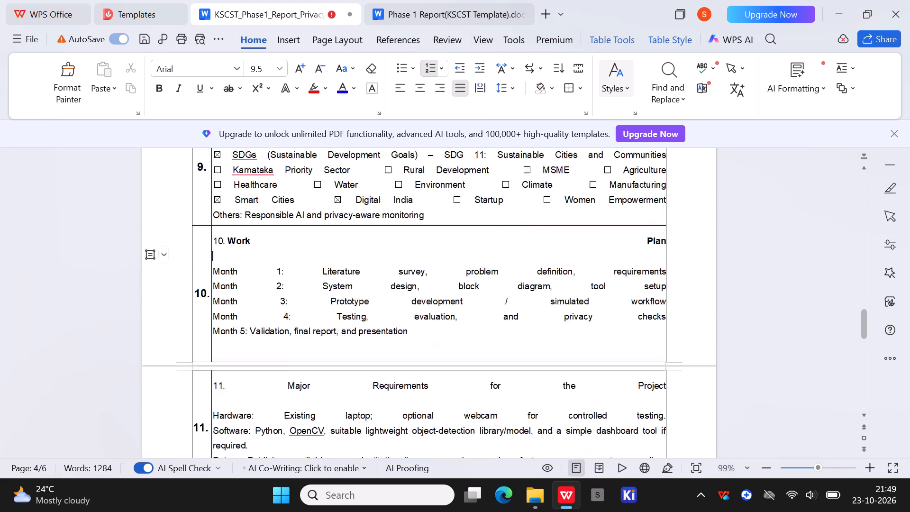
pyautogui.scroll(-2, 446, 286)
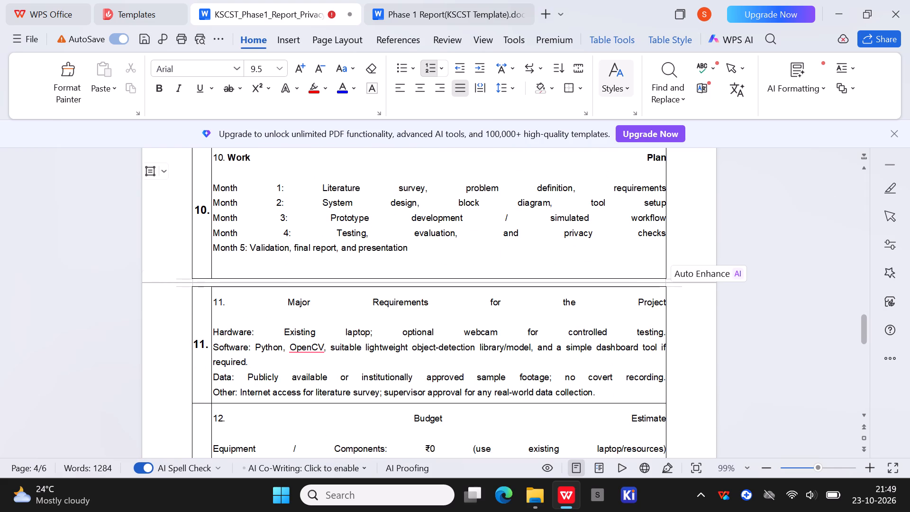
pyautogui.moveTo(279, 306); pyautogui.dragTo(634, 313)
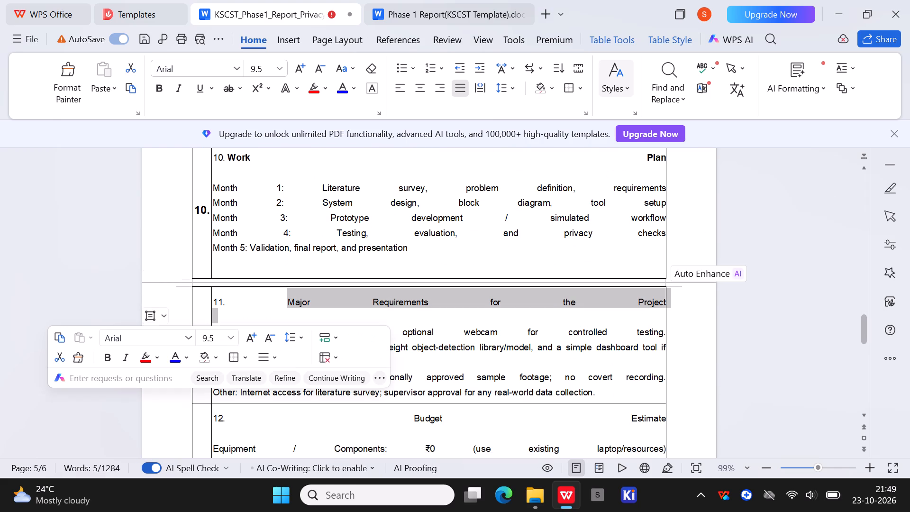
pyautogui.click(108, 362)
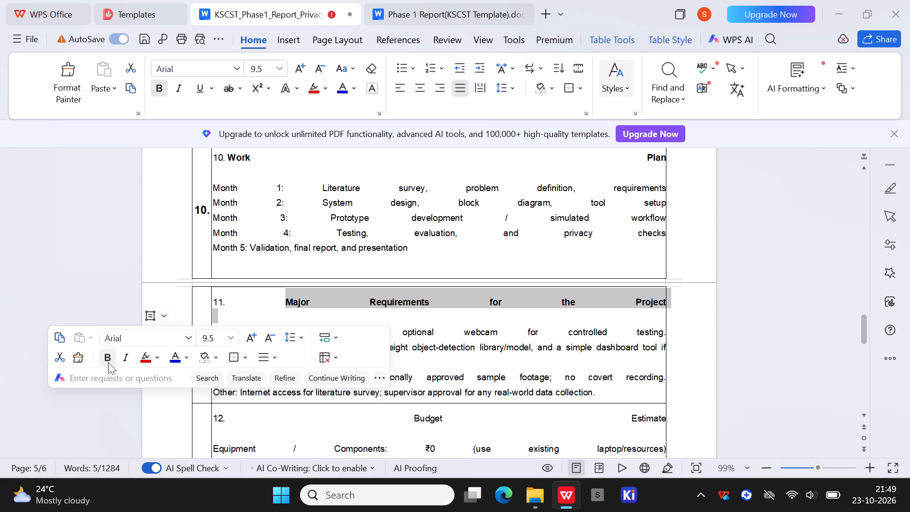
pyautogui.click(433, 324)
# Make the section 12 heading "Budget Estimate" bold, leaving its number and the cost lines below in regular weight.
pyautogui.scroll(-2, 433, 324)
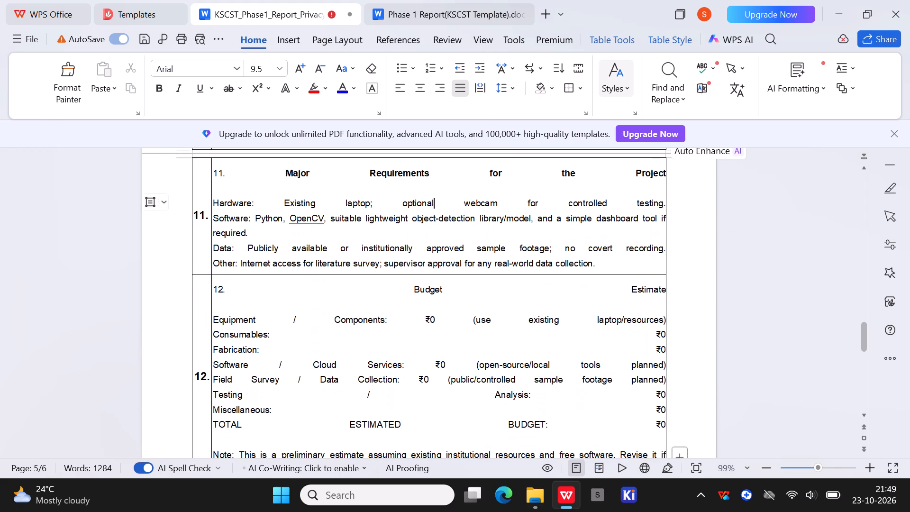
pyautogui.scroll(-1, 433, 324)
pyautogui.moveTo(404, 288); pyautogui.dragTo(540, 284)
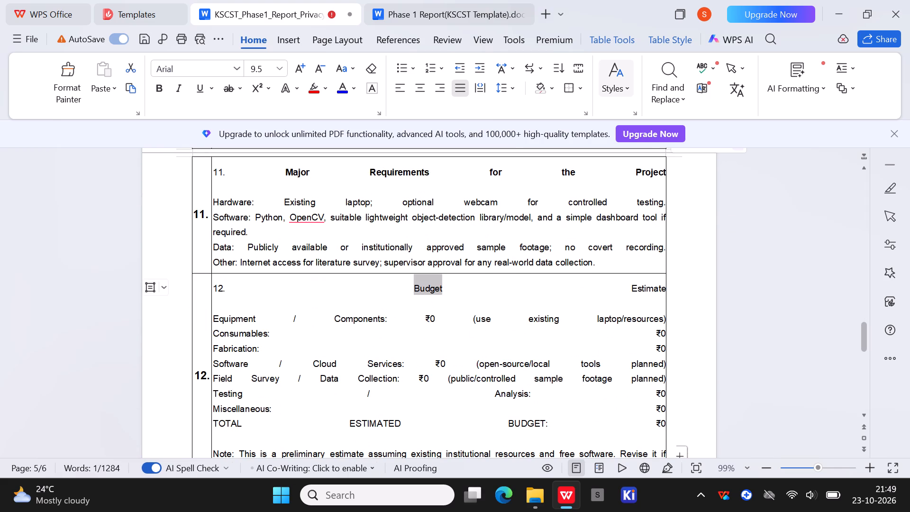
pyautogui.moveTo(540, 284); pyautogui.dragTo(664, 290)
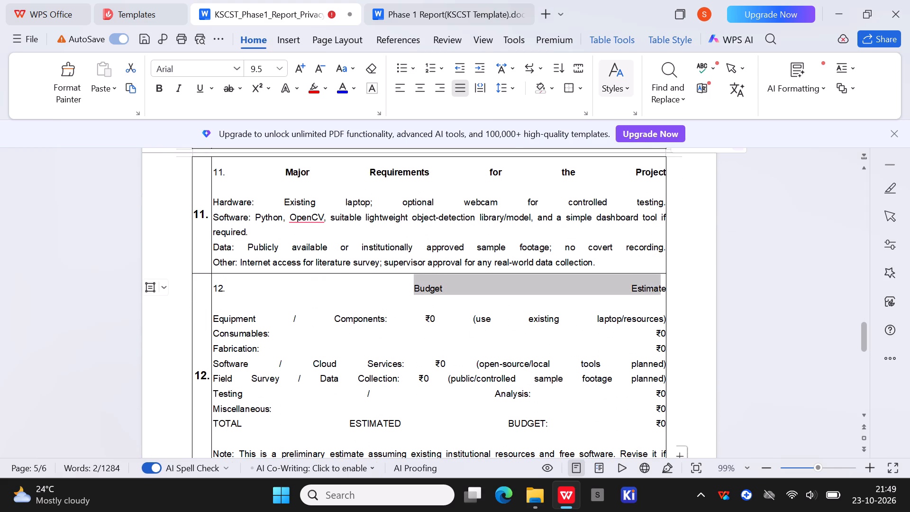
pyautogui.moveTo(664, 290); pyautogui.dragTo(664, 286)
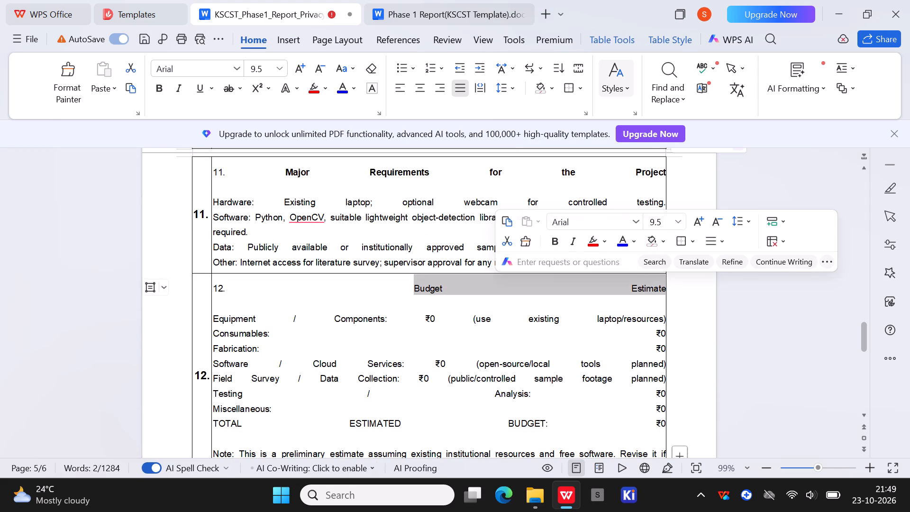
pyautogui.click(550, 243)
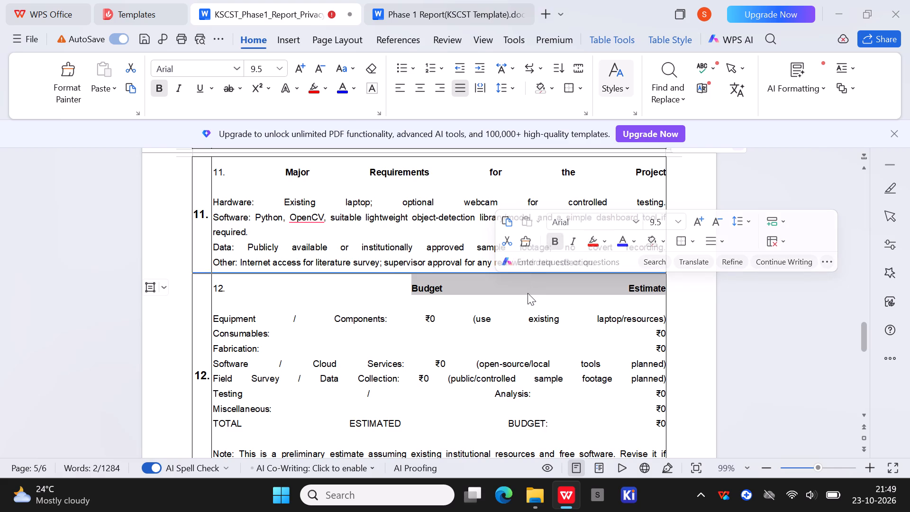
pyautogui.click(528, 293)
# Make the whole section 13 heading "References (APA style)" bold, without its number.
pyautogui.scroll(-3, 528, 293)
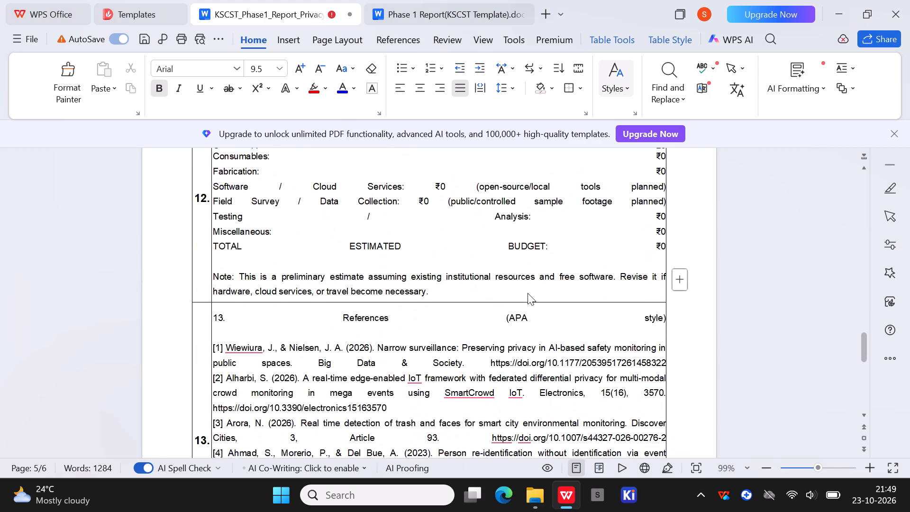
pyautogui.scroll(-2, 528, 293)
pyautogui.moveTo(320, 275); pyautogui.dragTo(395, 270)
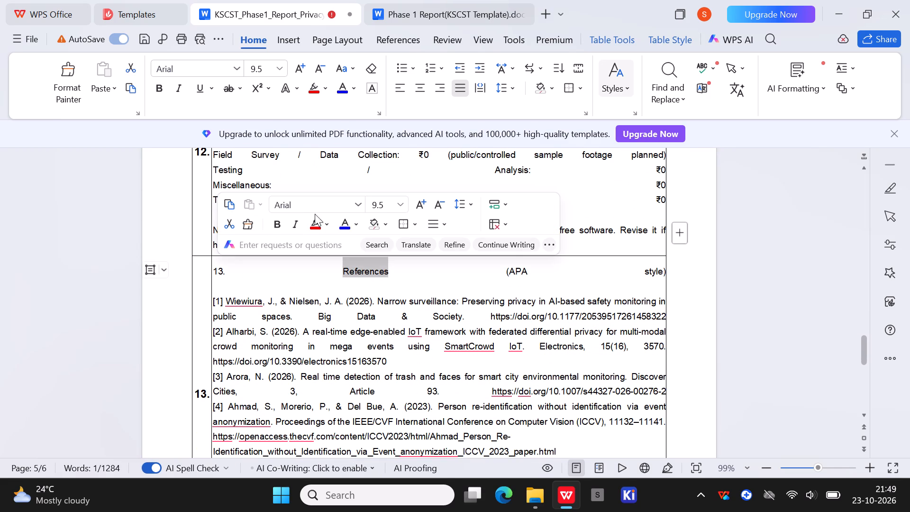
pyautogui.click(282, 223)
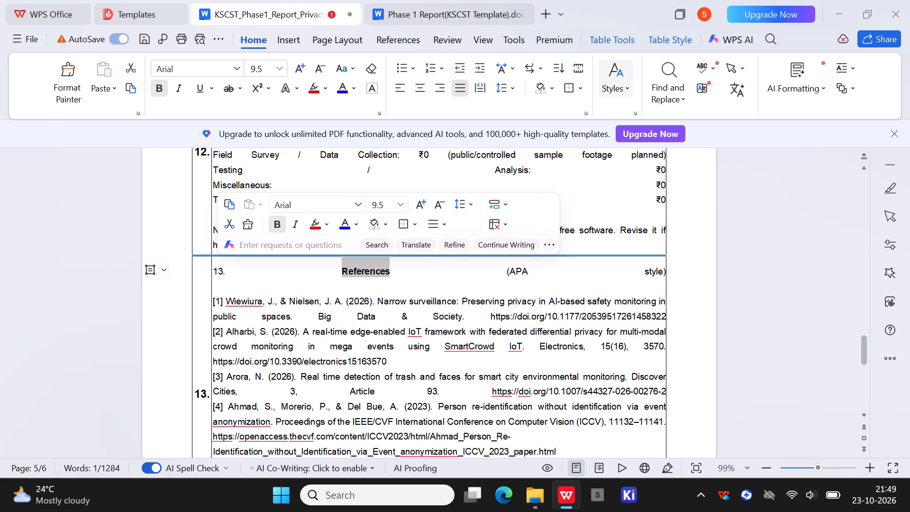
pyautogui.click(493, 281)
pyautogui.click(501, 269)
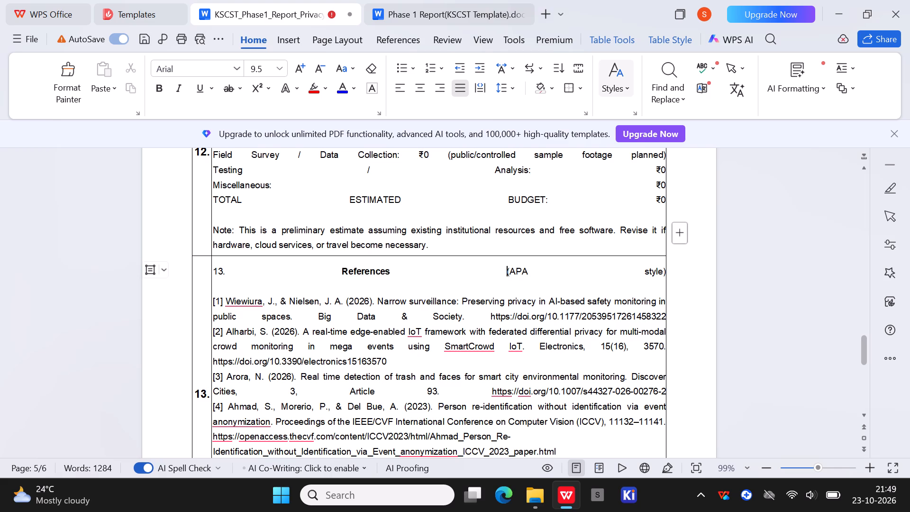
pyautogui.moveTo(501, 269); pyautogui.dragTo(708, 271)
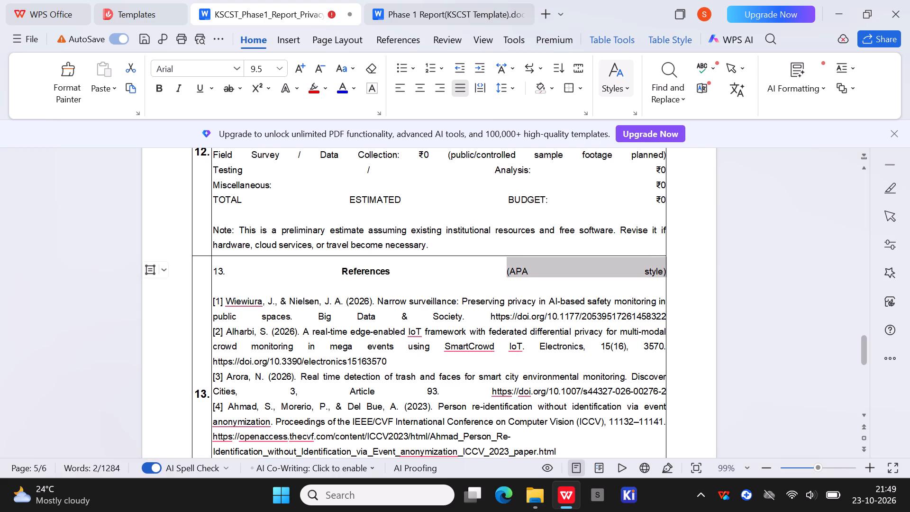
pyautogui.moveTo(708, 271); pyautogui.dragTo(709, 271)
pyautogui.click(560, 228)
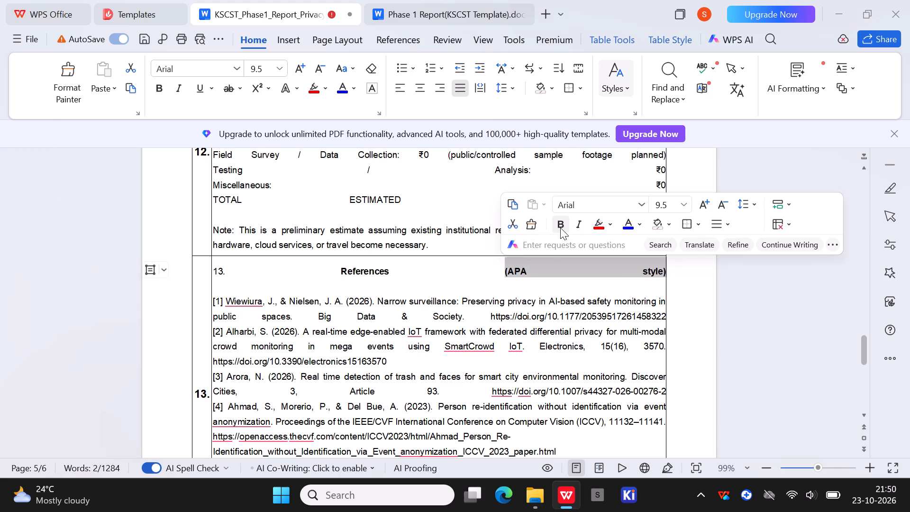
pyautogui.click(429, 280)
# Look over the project description table to check the section headings from the references back to section 7.
pyautogui.scroll(-4, 429, 280)
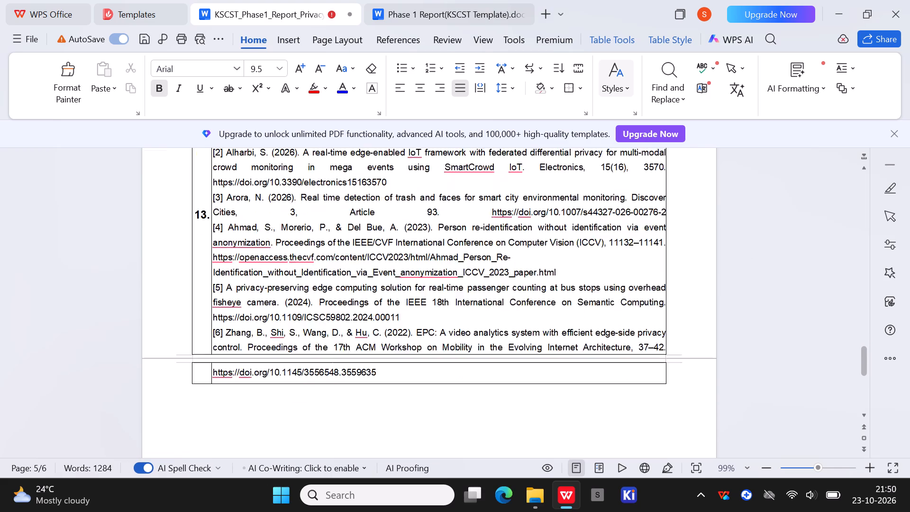
pyautogui.scroll(-1, 429, 280)
pyautogui.scroll(9, 429, 280)
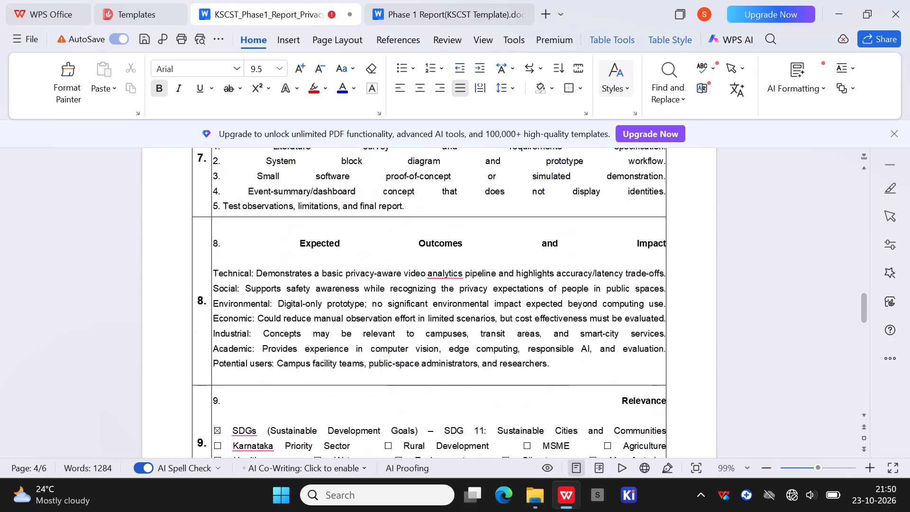
pyautogui.scroll(7, 429, 280)
pyautogui.scroll(-20, 429, 280)
pyautogui.scroll(-3, 429, 280)
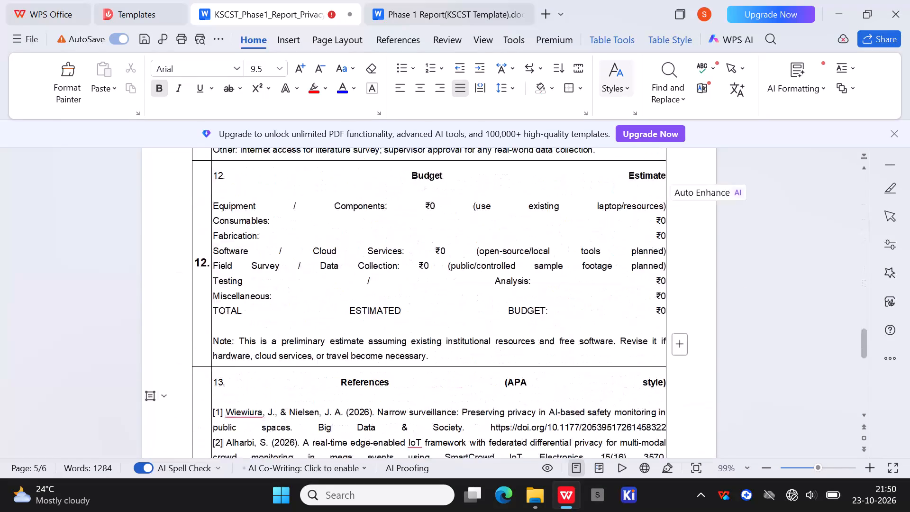
pyautogui.scroll(6, 429, 280)
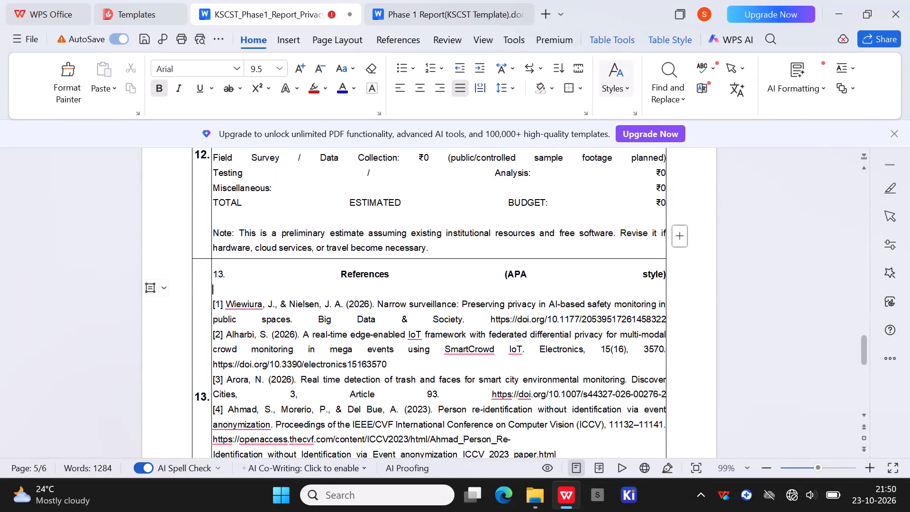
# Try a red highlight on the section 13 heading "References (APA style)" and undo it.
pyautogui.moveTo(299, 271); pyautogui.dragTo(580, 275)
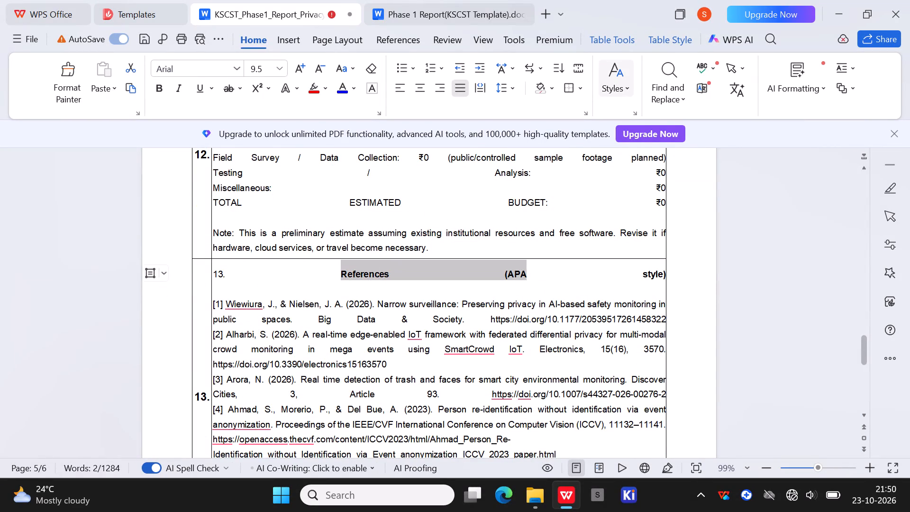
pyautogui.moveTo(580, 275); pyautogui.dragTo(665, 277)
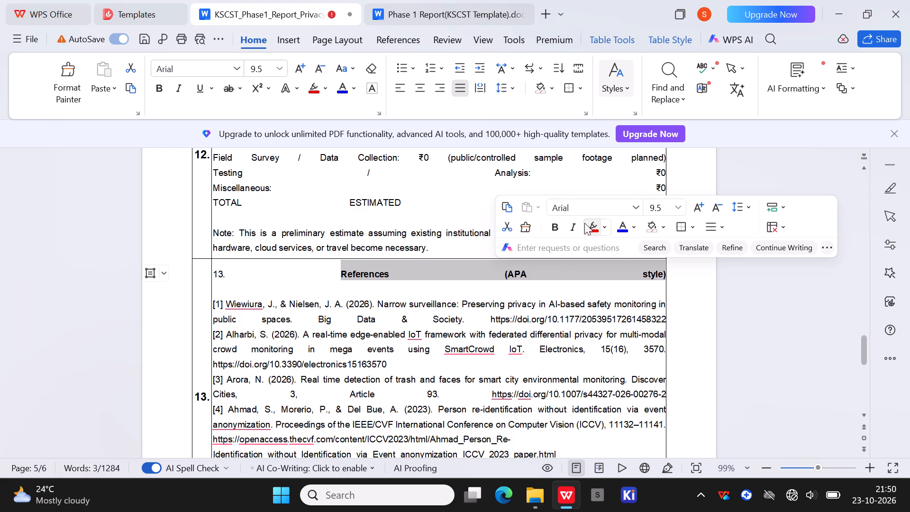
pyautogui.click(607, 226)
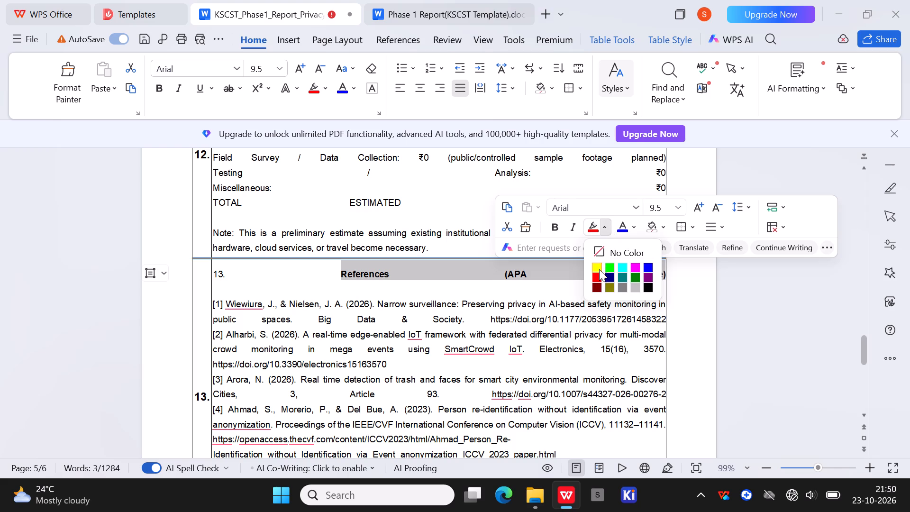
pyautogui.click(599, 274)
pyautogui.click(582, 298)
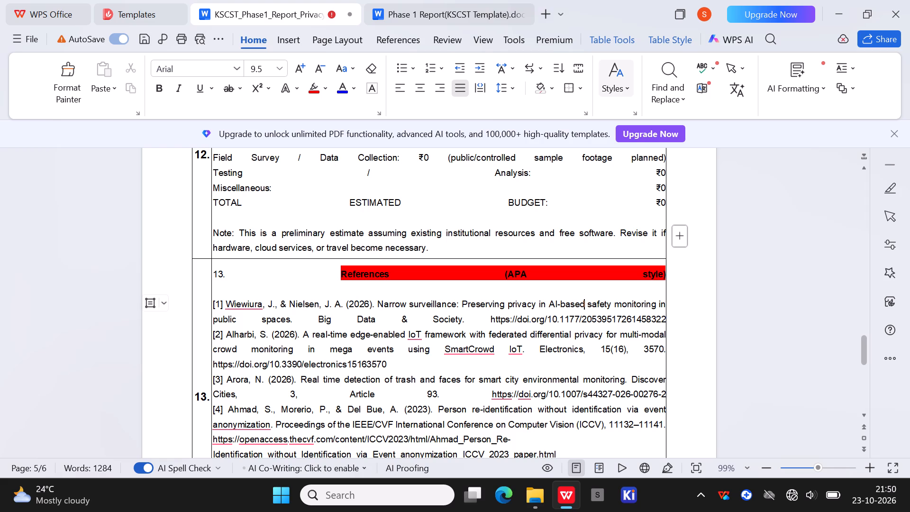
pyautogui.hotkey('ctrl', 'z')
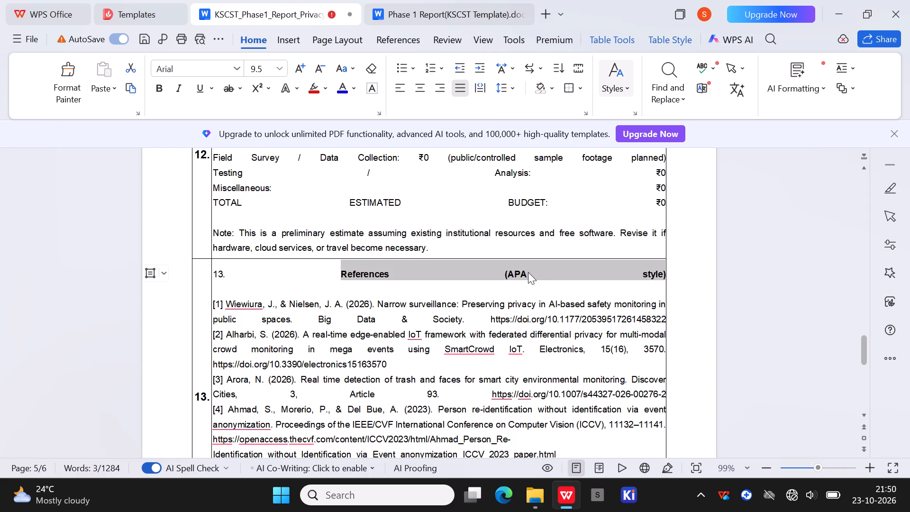
# Highlight the section 13 heading "References (APA style)" in cyan, without its number.
pyautogui.rightClick(528, 272)
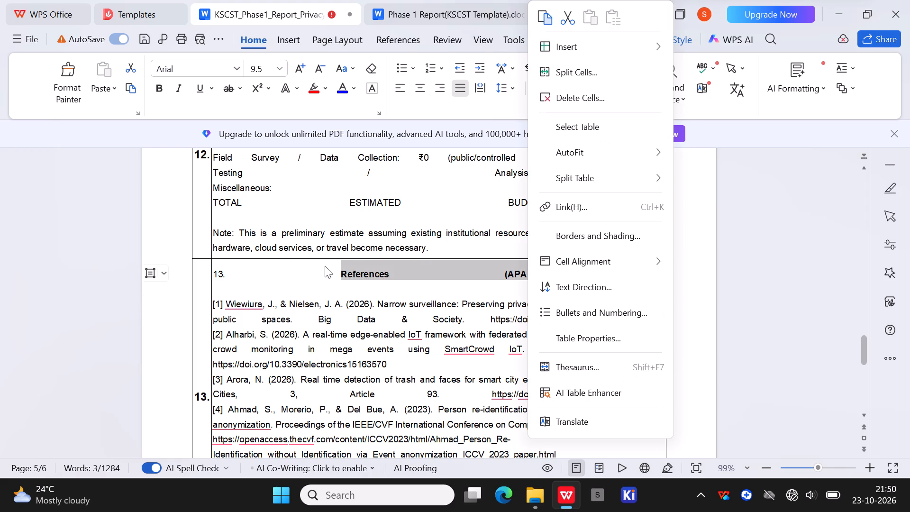
pyautogui.click(324, 266)
pyautogui.moveTo(324, 266); pyautogui.dragTo(675, 277)
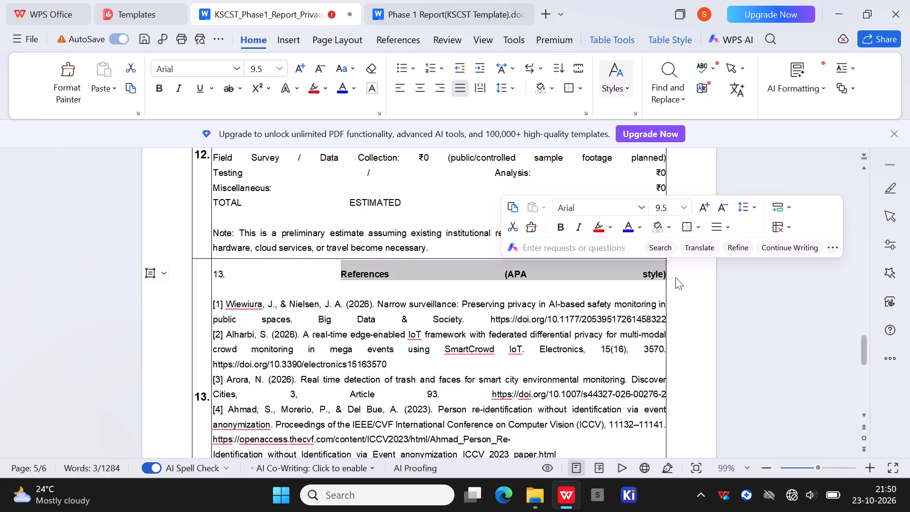
pyautogui.click(614, 225)
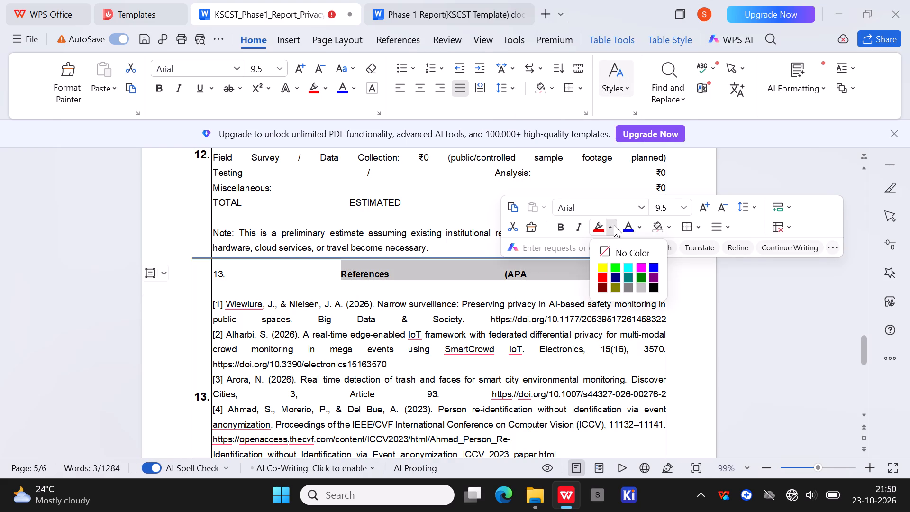
pyautogui.click(630, 266)
pyautogui.click(617, 286)
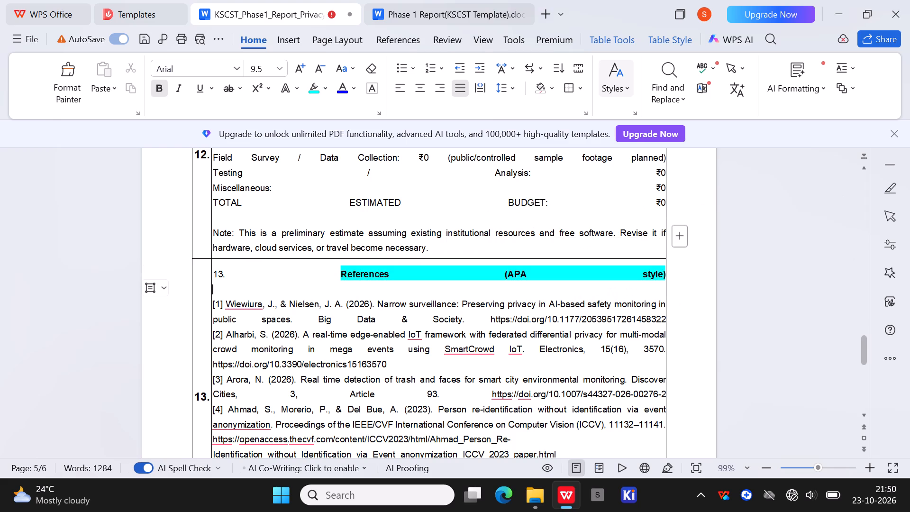
# Highlight the section 12 heading "Budget Estimate" in cyan, without its number.
pyautogui.scroll(3, 617, 286)
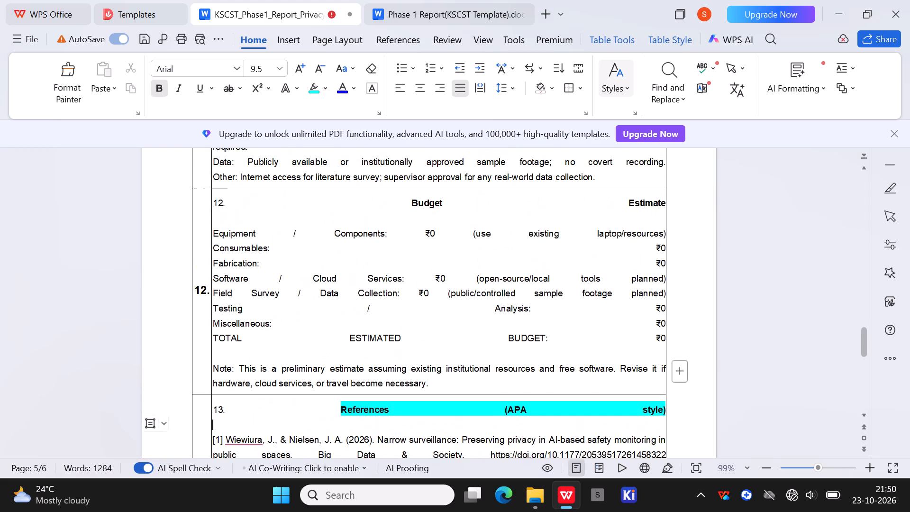
pyautogui.scroll(2, 617, 286)
pyautogui.moveTo(393, 235); pyautogui.dragTo(634, 246)
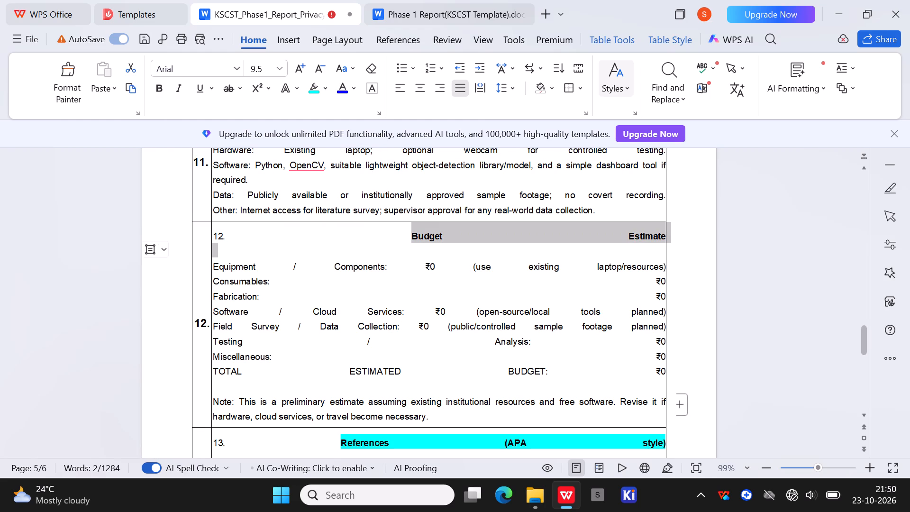
pyautogui.moveTo(634, 246); pyautogui.dragTo(645, 247)
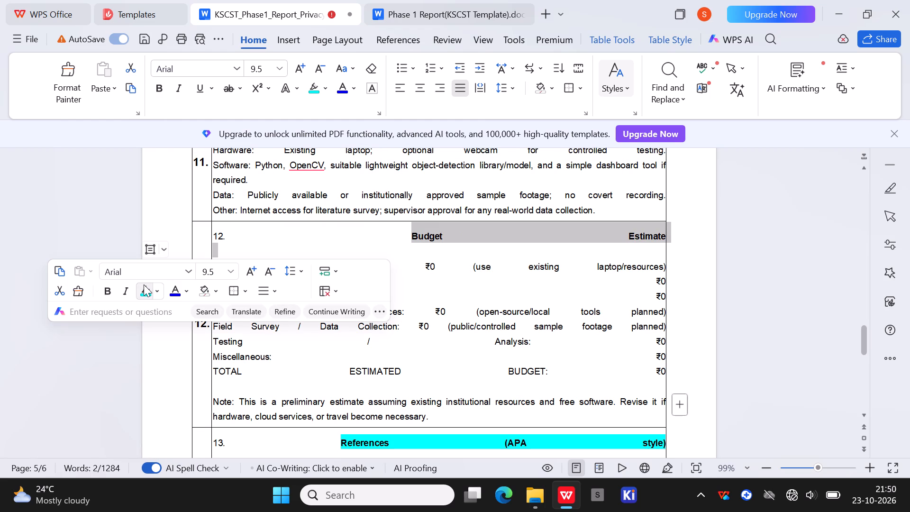
pyautogui.click(144, 284)
pyautogui.click(474, 235)
# Highlight the section 11 heading "Major Requirements for the Project" in cyan, without its number.
pyautogui.scroll(1, 474, 235)
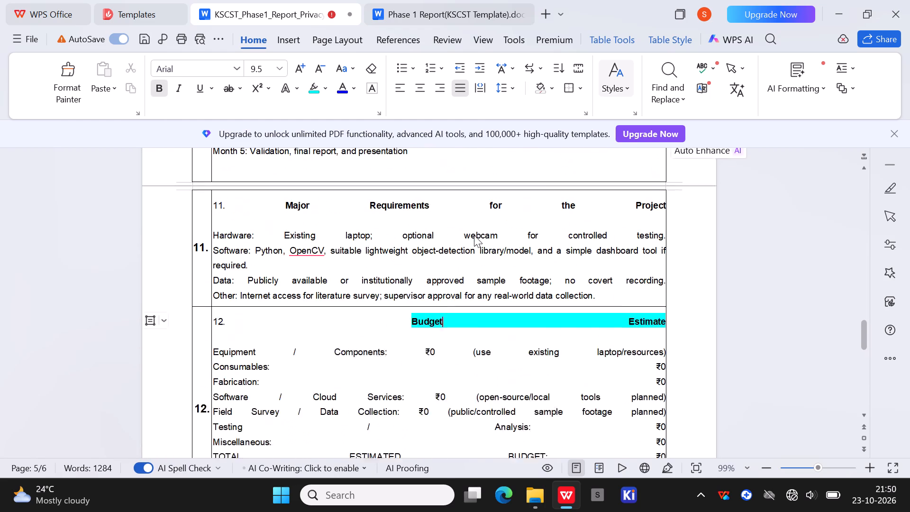
pyautogui.scroll(2, 474, 235)
pyautogui.moveTo(273, 258); pyautogui.dragTo(366, 263)
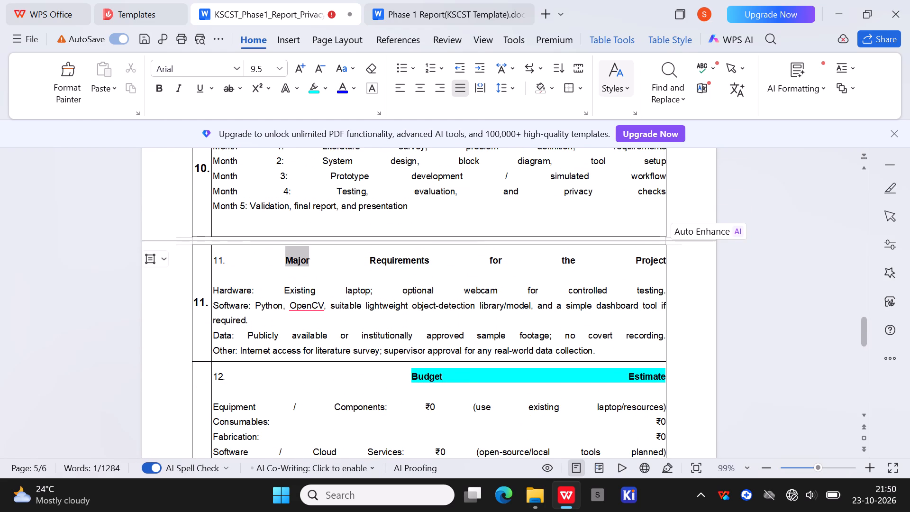
pyautogui.moveTo(366, 263); pyautogui.dragTo(666, 257)
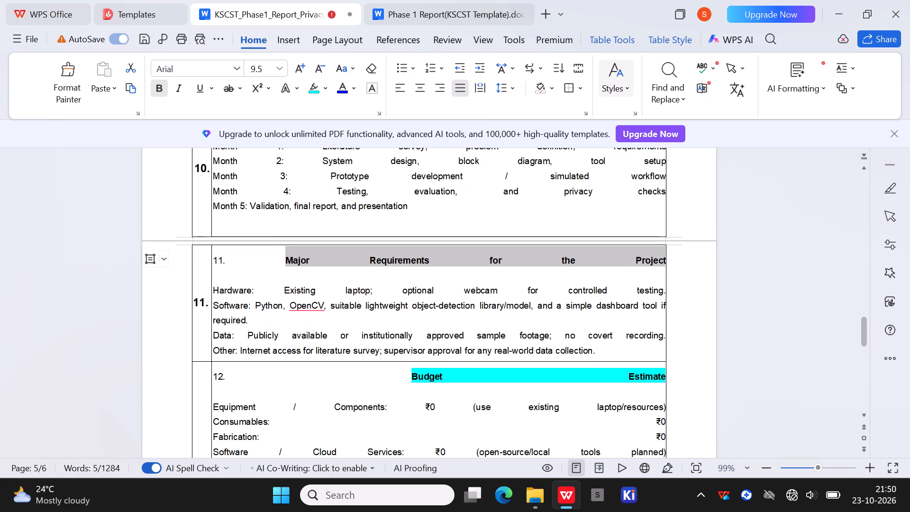
pyautogui.moveTo(666, 257); pyautogui.dragTo(665, 259)
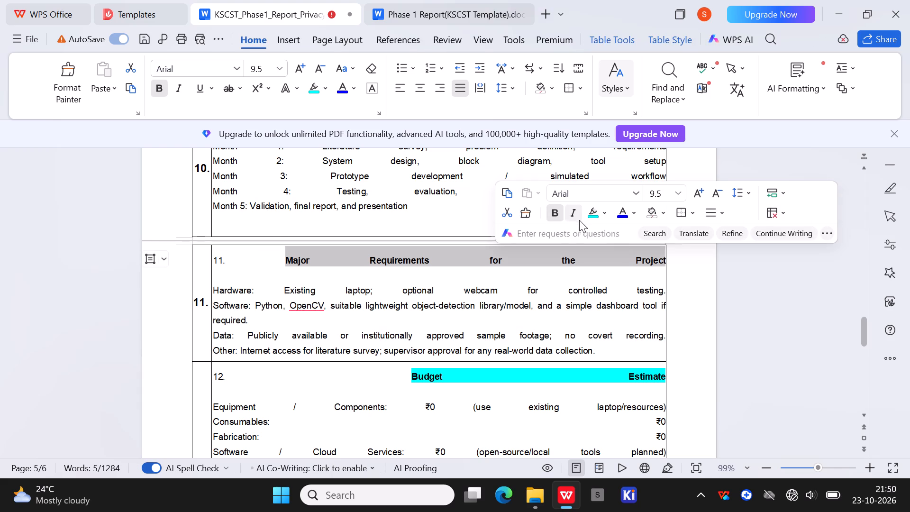
pyautogui.click(589, 214)
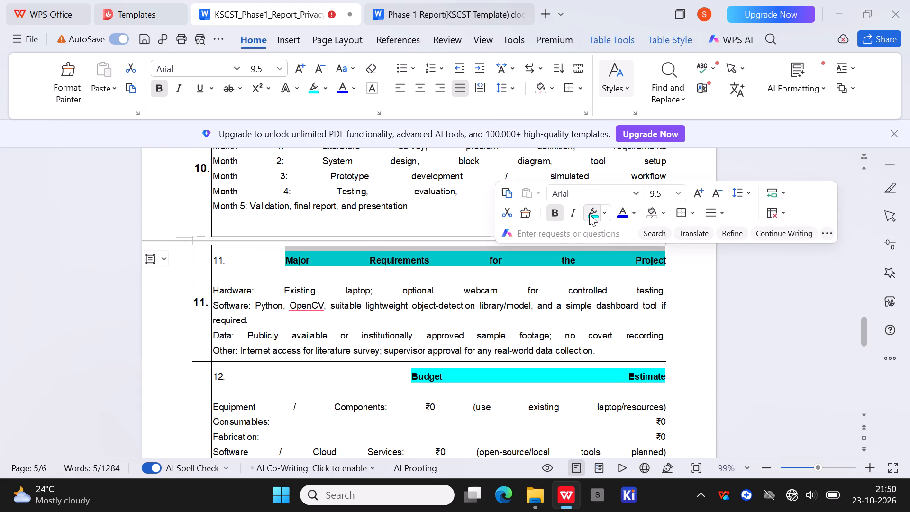
# Highlight the section 6 heading "Proposed Methodology" and the word "Overall" beneath it in cyan, without the section number.
pyautogui.scroll(2, 589, 214)
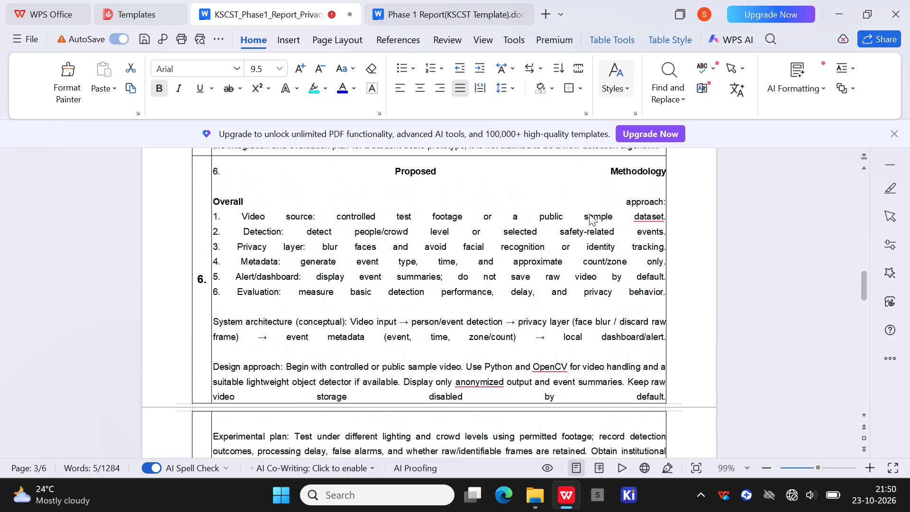
pyautogui.scroll(1, 589, 214)
pyautogui.moveTo(386, 165); pyautogui.dragTo(385, 170)
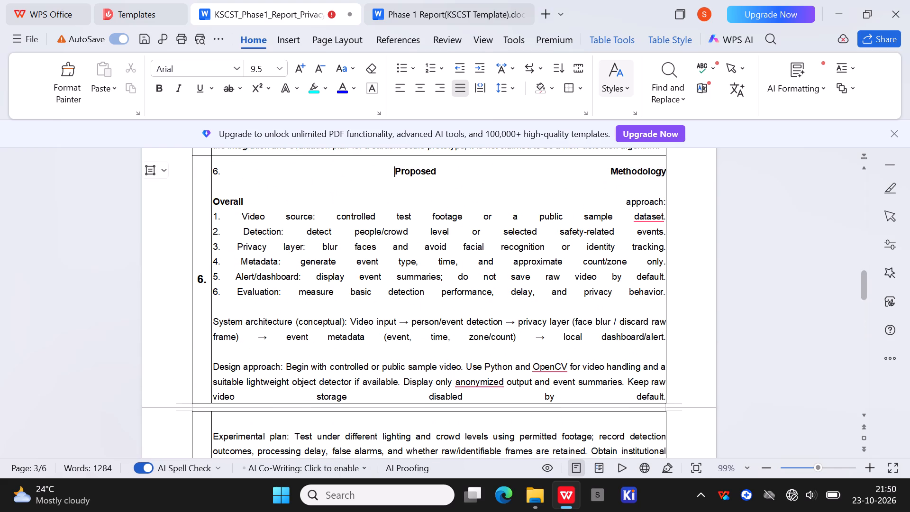
pyautogui.moveTo(385, 170); pyautogui.dragTo(379, 197)
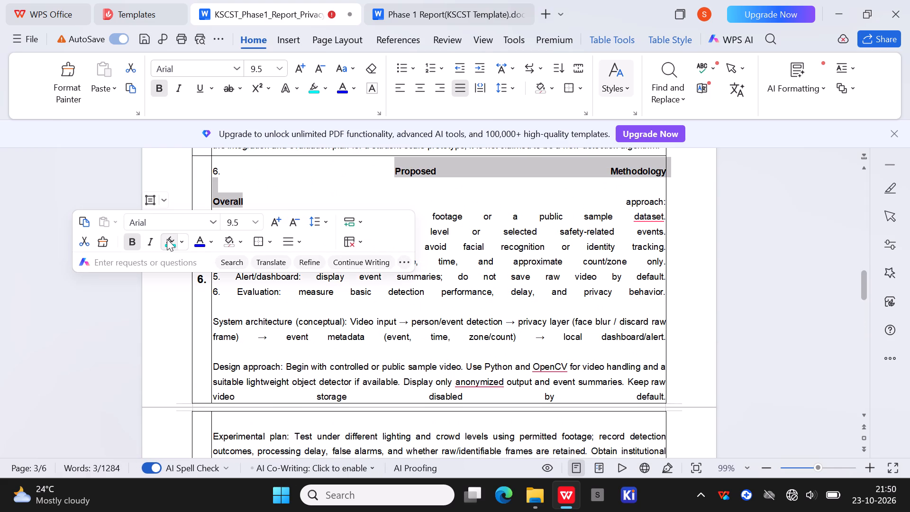
pyautogui.click(165, 239)
# Highlight the section 8 heading "Expected Outcomes and Impact" in cyan, without its number.
pyautogui.scroll(-1, 165, 239)
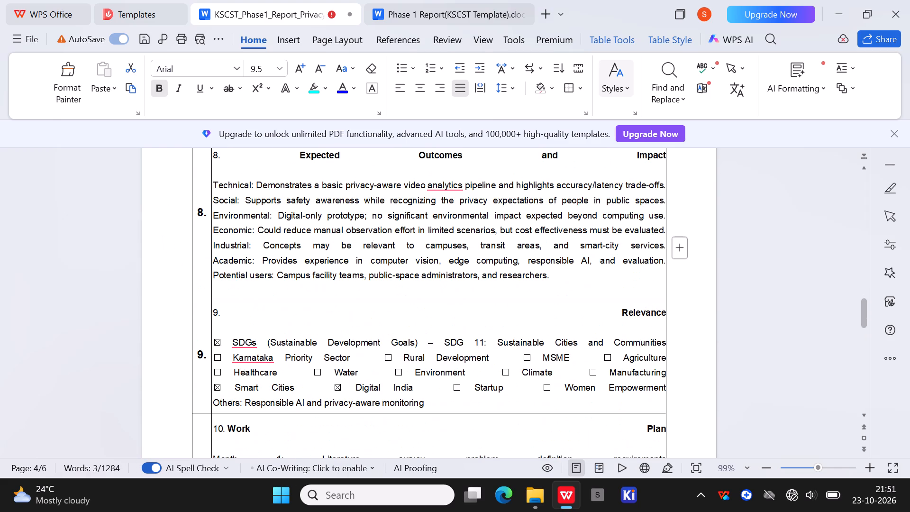
pyautogui.moveTo(282, 155); pyautogui.dragTo(649, 197)
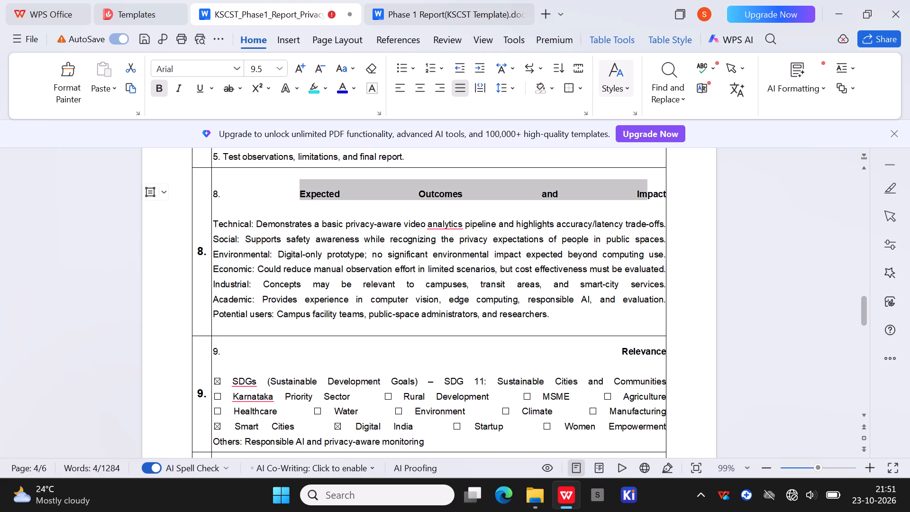
pyautogui.moveTo(649, 197); pyautogui.dragTo(664, 197)
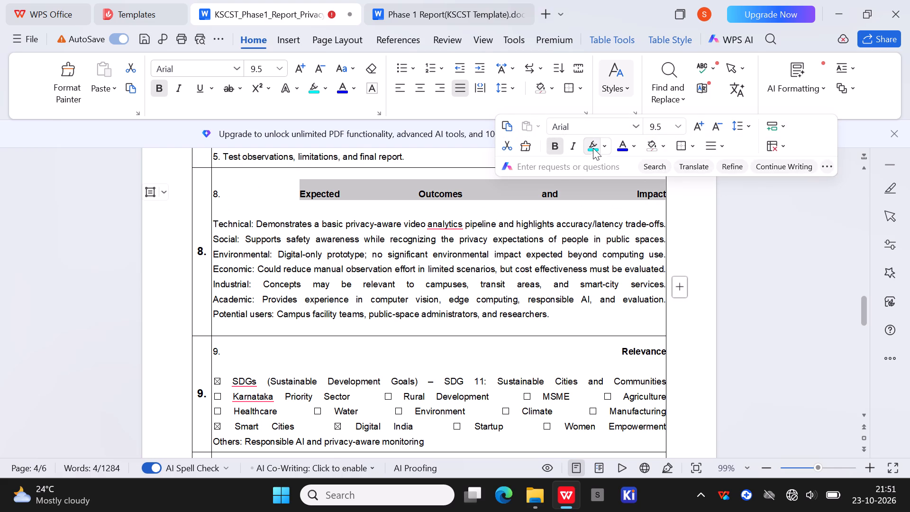
pyautogui.click(595, 149)
# Highlight the section 9 heading "Relevance" in cyan, without its number.
pyautogui.scroll(-1, 542, 249)
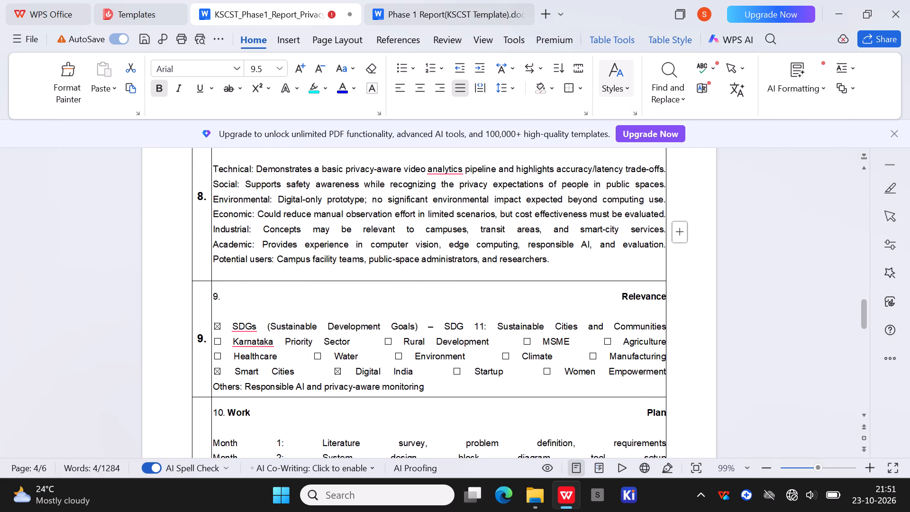
pyautogui.moveTo(600, 289); pyautogui.dragTo(669, 306)
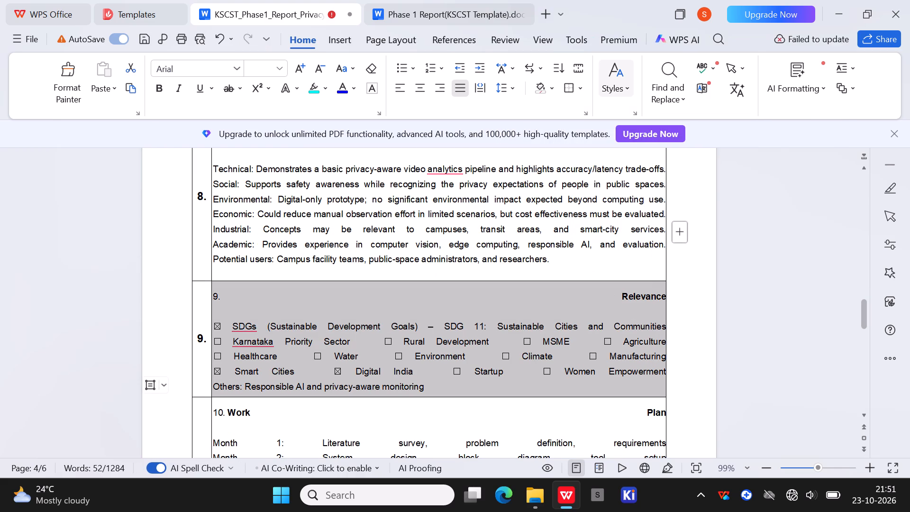
pyautogui.moveTo(669, 306); pyautogui.dragTo(665, 300)
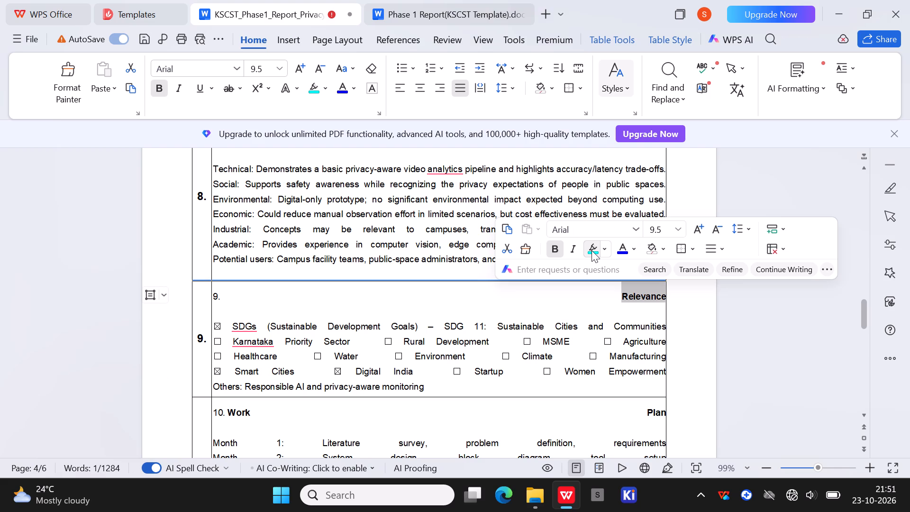
pyautogui.click(591, 250)
# Highlight the section 10 heading "Work Plan" in cyan, without its number.
pyautogui.scroll(-3, 556, 306)
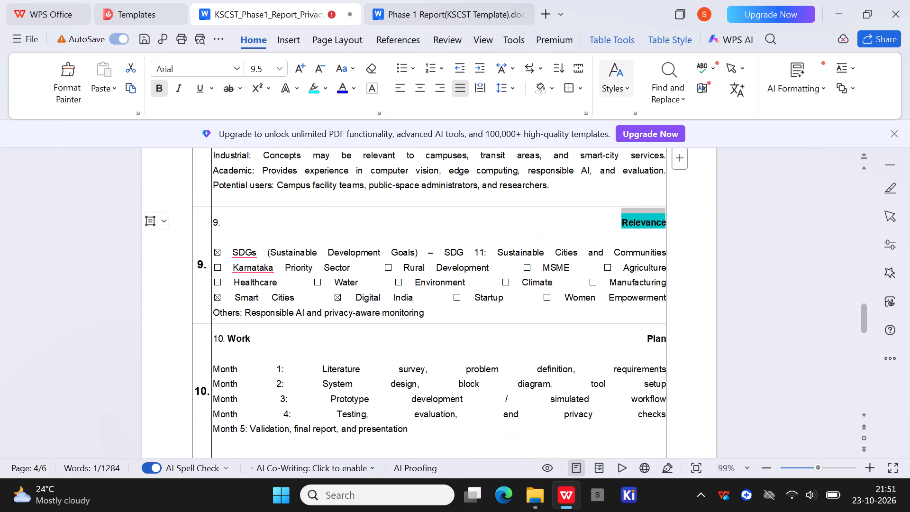
pyautogui.scroll(-1, 556, 306)
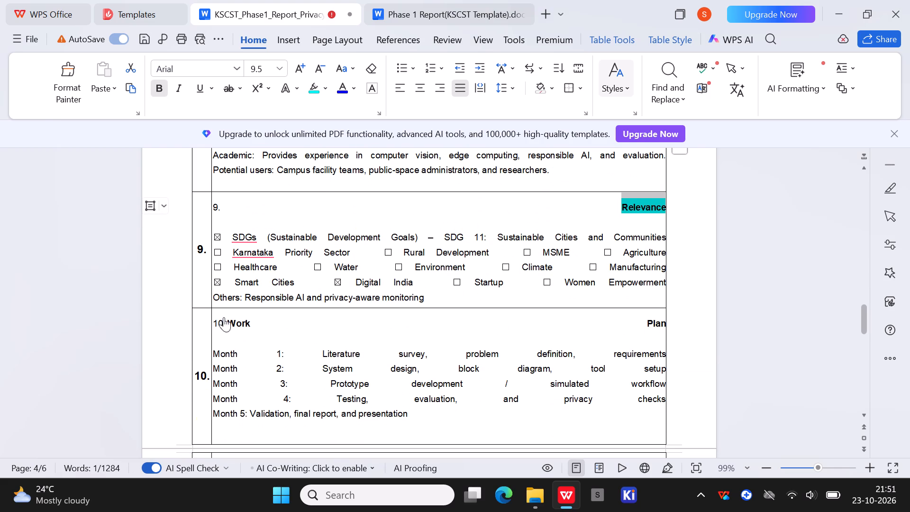
pyautogui.moveTo(227, 320); pyautogui.dragTo(636, 326)
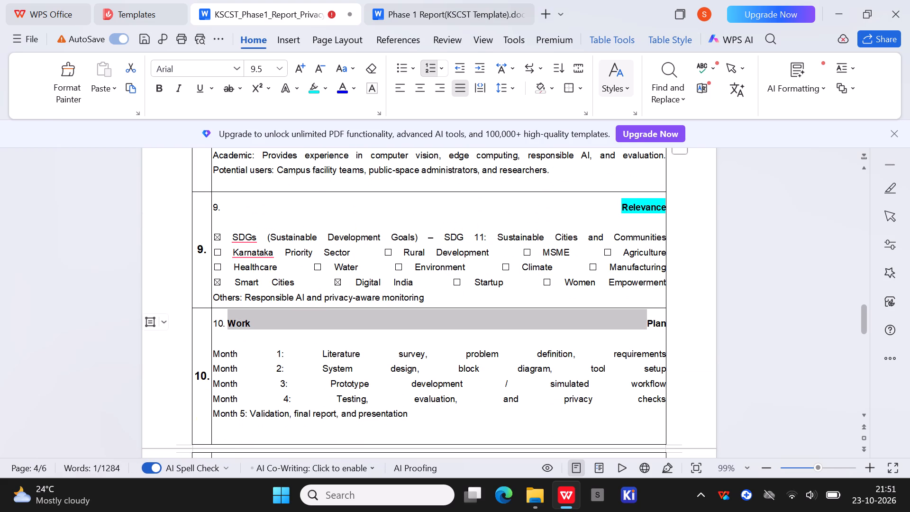
pyautogui.moveTo(636, 326); pyautogui.dragTo(666, 325)
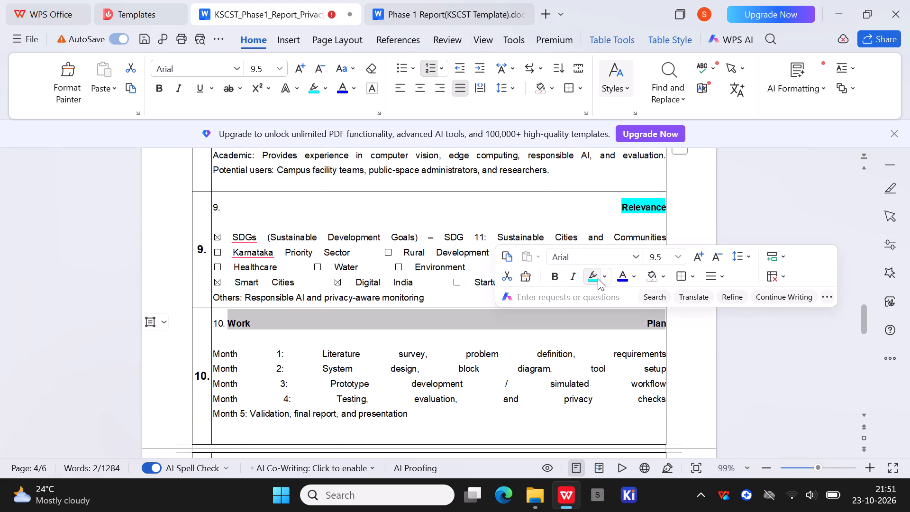
pyautogui.click(596, 278)
pyautogui.click(554, 347)
# Highlight the section 7 heading "Expected Deliverables" in cyan, without its number.
pyautogui.scroll(-3, 554, 347)
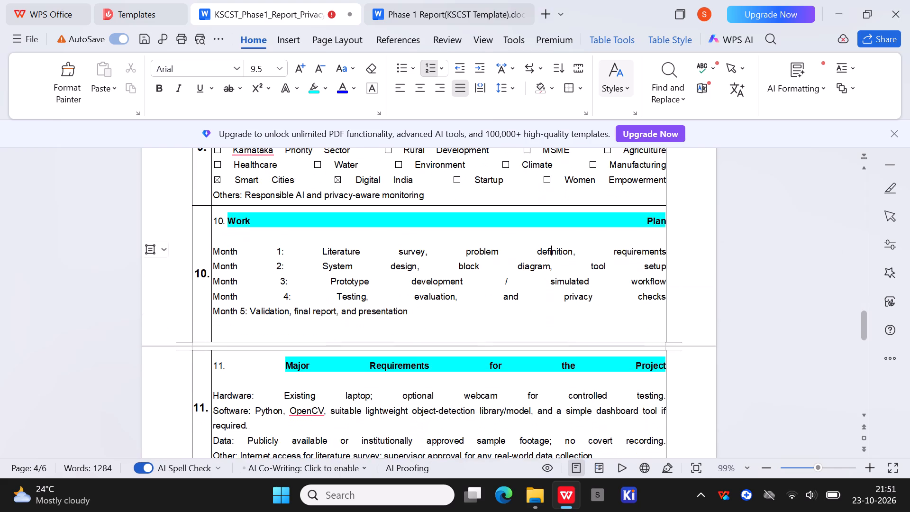
pyautogui.scroll(-2, 554, 347)
pyautogui.scroll(2, 554, 347)
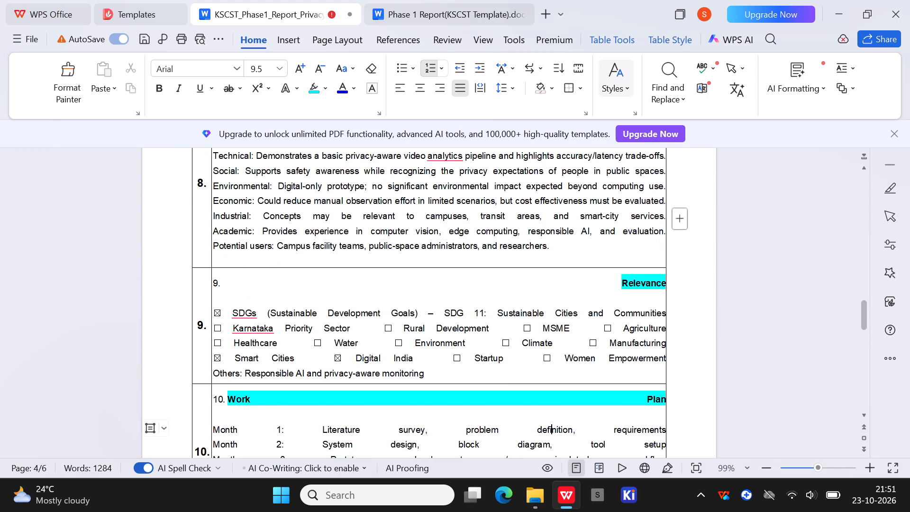
pyautogui.scroll(5, 554, 347)
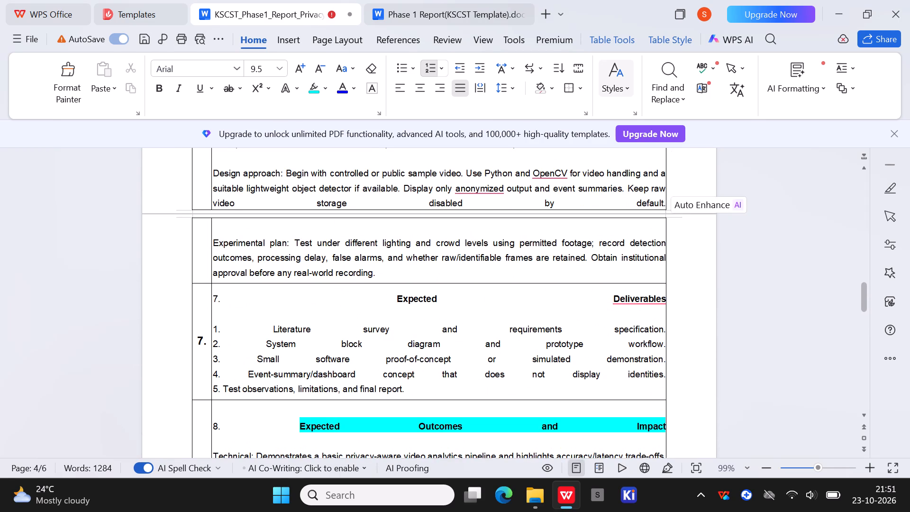
pyautogui.moveTo(376, 293); pyautogui.dragTo(645, 304)
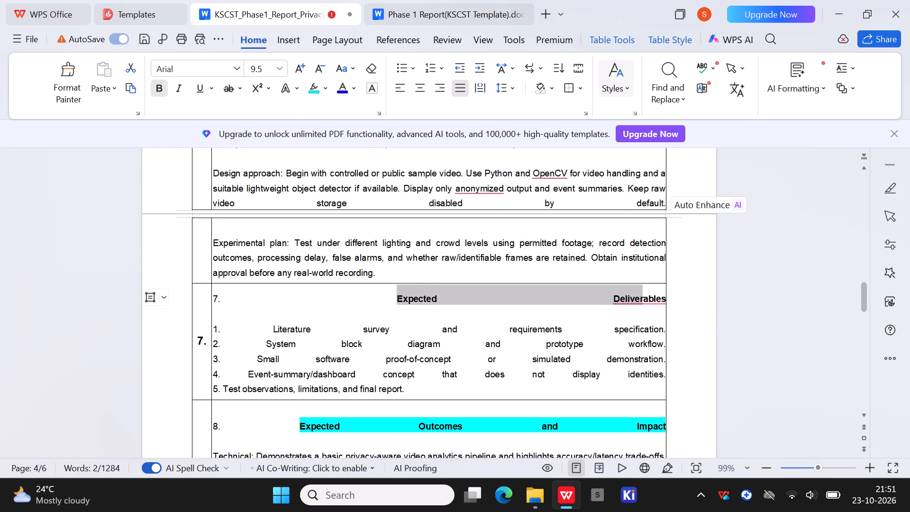
pyautogui.moveTo(645, 304); pyautogui.dragTo(664, 295)
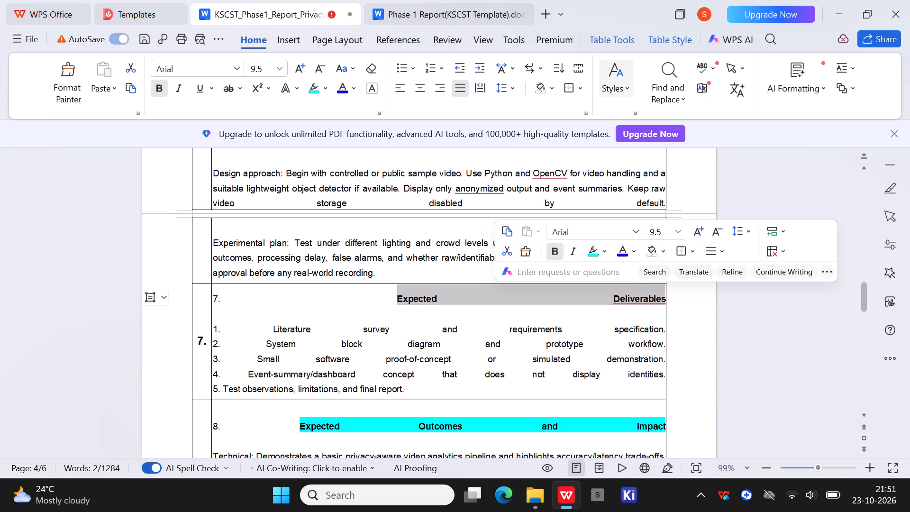
pyautogui.click(596, 255)
pyautogui.click(529, 308)
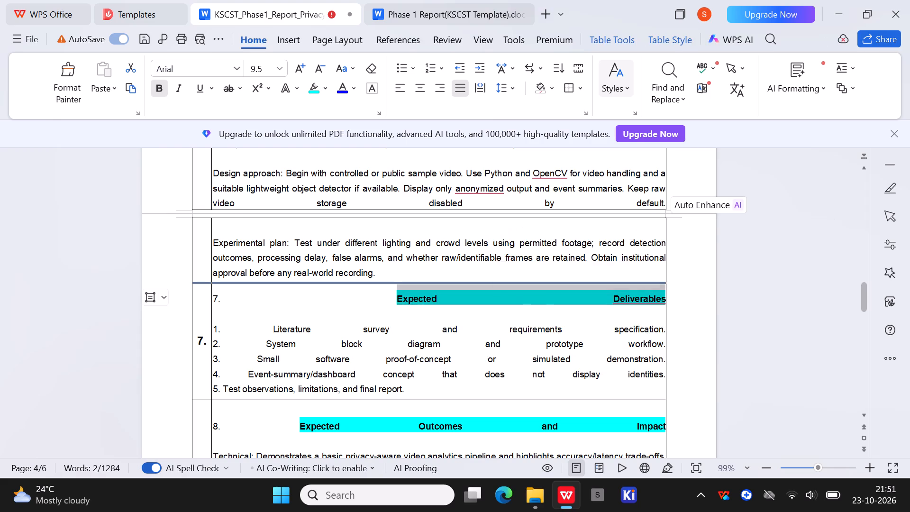
# Highlight the section 5 heading "Innovation / Novelty" in cyan, without its number.
pyautogui.scroll(6, 529, 308)
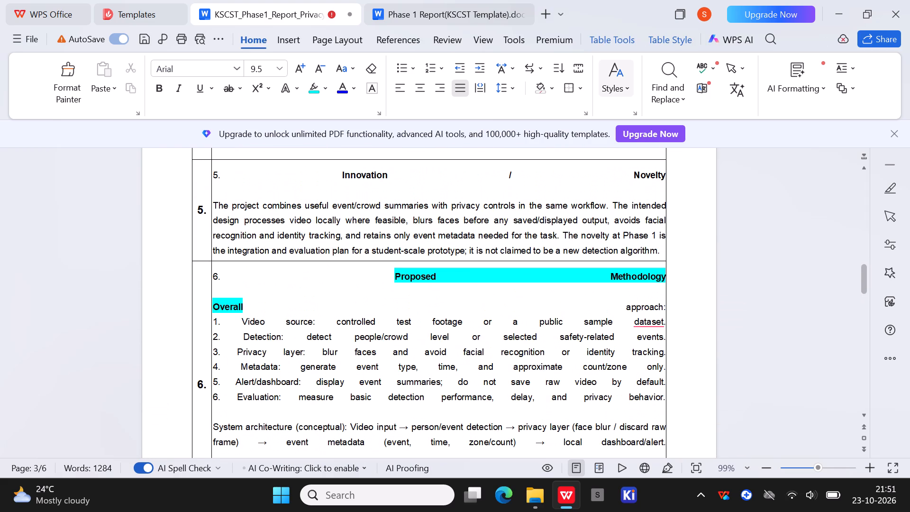
pyautogui.scroll(2, 529, 308)
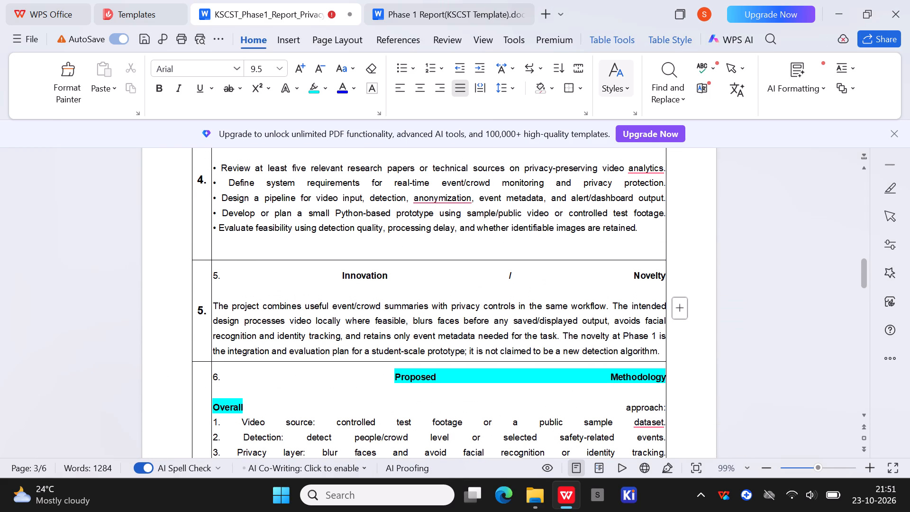
pyautogui.moveTo(336, 274); pyautogui.dragTo(603, 274)
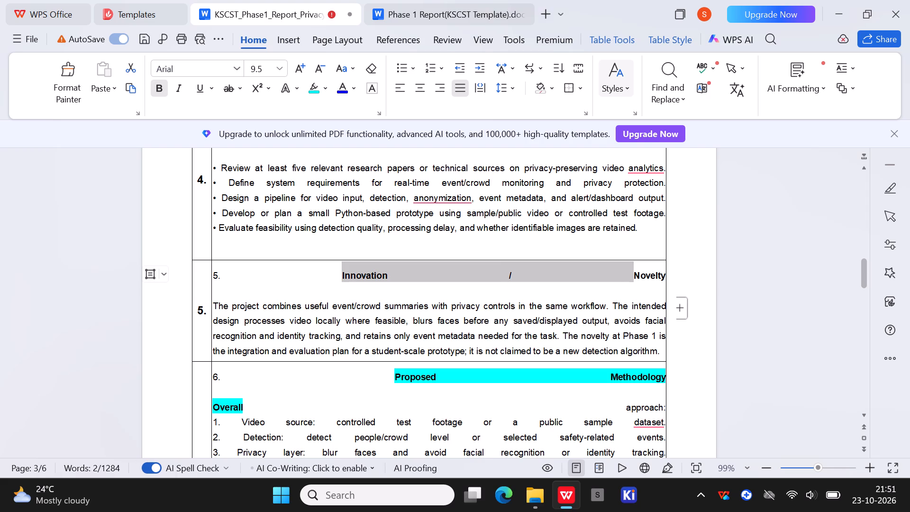
pyautogui.moveTo(603, 274); pyautogui.dragTo(663, 278)
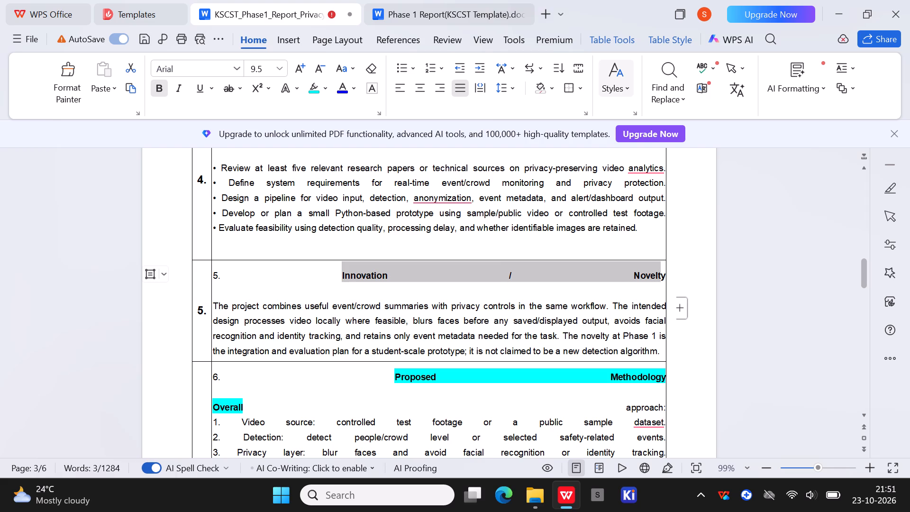
pyautogui.moveTo(663, 278); pyautogui.dragTo(664, 278)
pyautogui.click(597, 230)
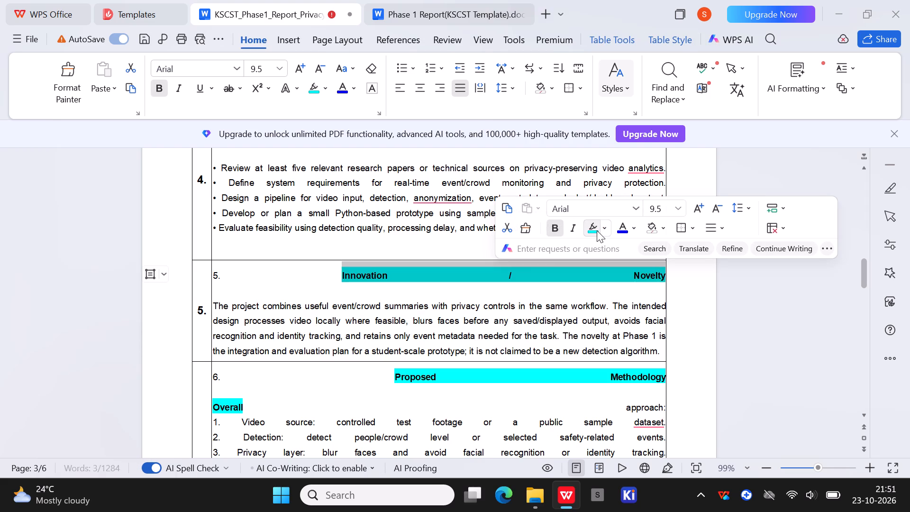
pyautogui.click(512, 281)
# Highlight the section 4 heading "Objectives" in cyan, without its number.
pyautogui.scroll(3, 512, 281)
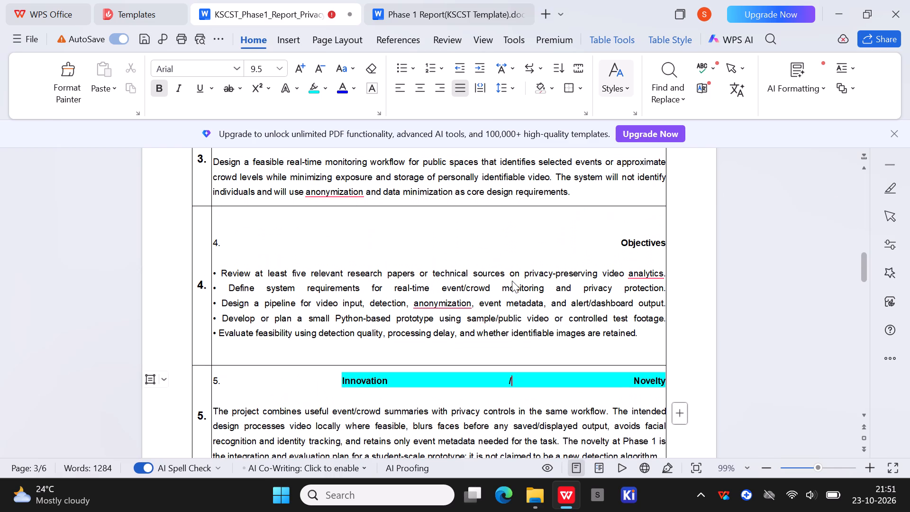
pyautogui.scroll(1, 512, 281)
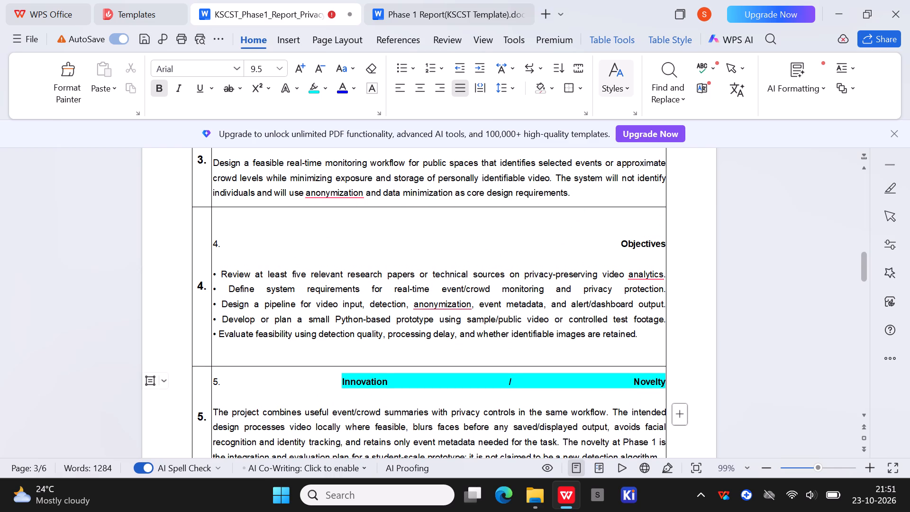
pyautogui.moveTo(613, 232); pyautogui.dragTo(667, 251)
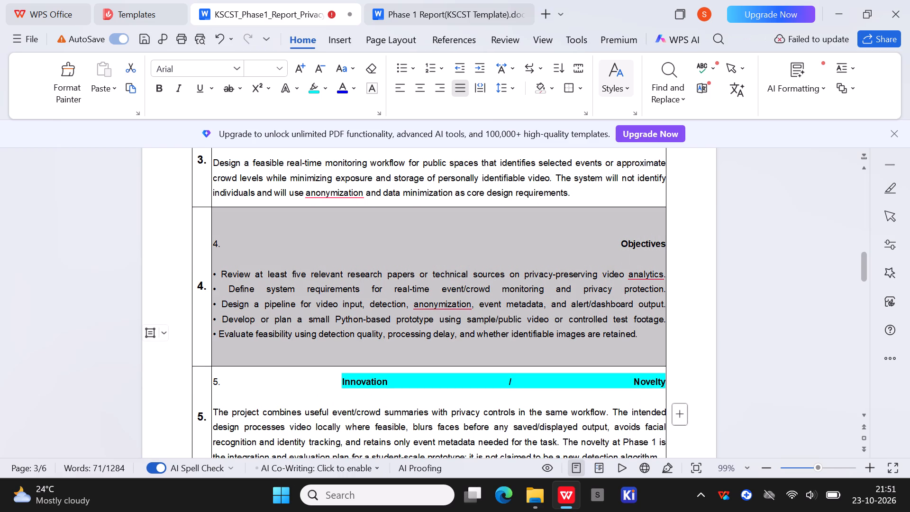
pyautogui.moveTo(667, 251); pyautogui.dragTo(665, 246)
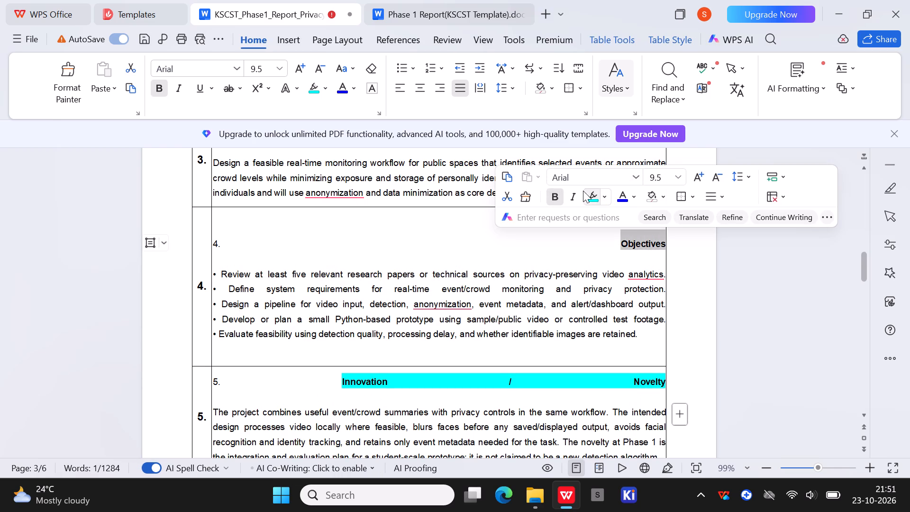
pyautogui.click(588, 192)
pyautogui.click(487, 251)
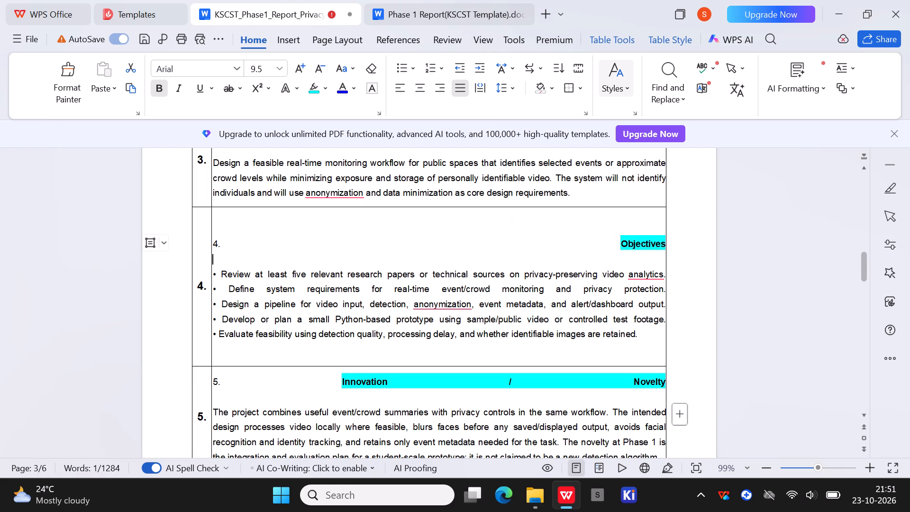
# Highlight the section 3 heading "Problem Statement" in cyan, without its number.
pyautogui.scroll(2, 487, 251)
pyautogui.moveTo(395, 227); pyautogui.dragTo(664, 229)
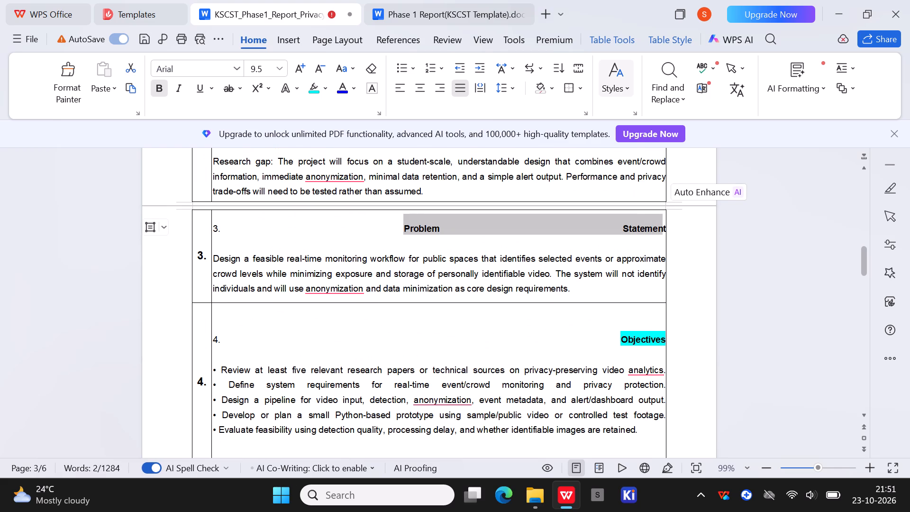
pyautogui.moveTo(664, 229); pyautogui.dragTo(666, 229)
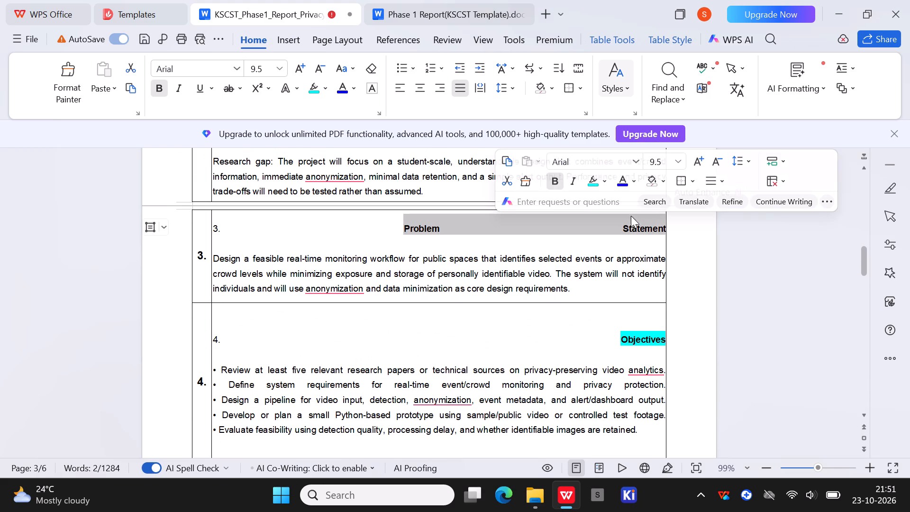
pyautogui.click(587, 175)
pyautogui.click(386, 232)
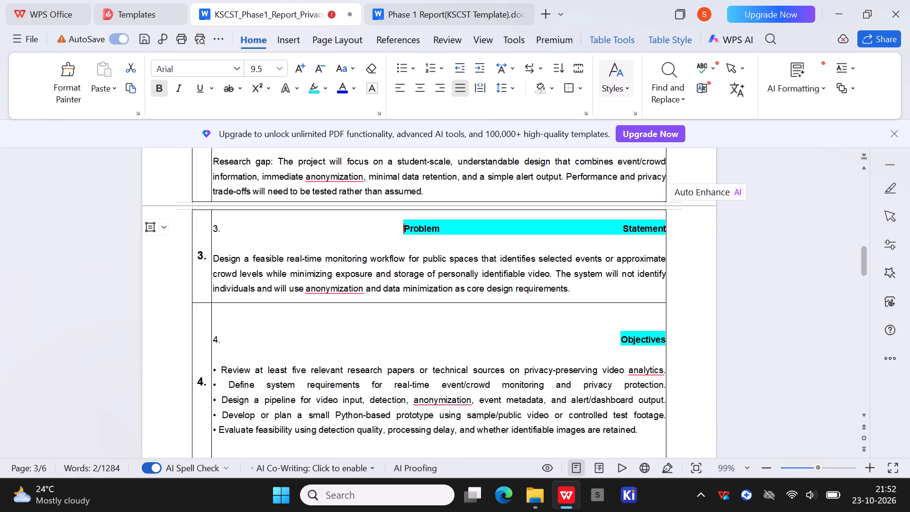
# Highlight the section 2 heading "Review of Existing Work" in cyan, without its number.
pyautogui.scroll(5, 386, 232)
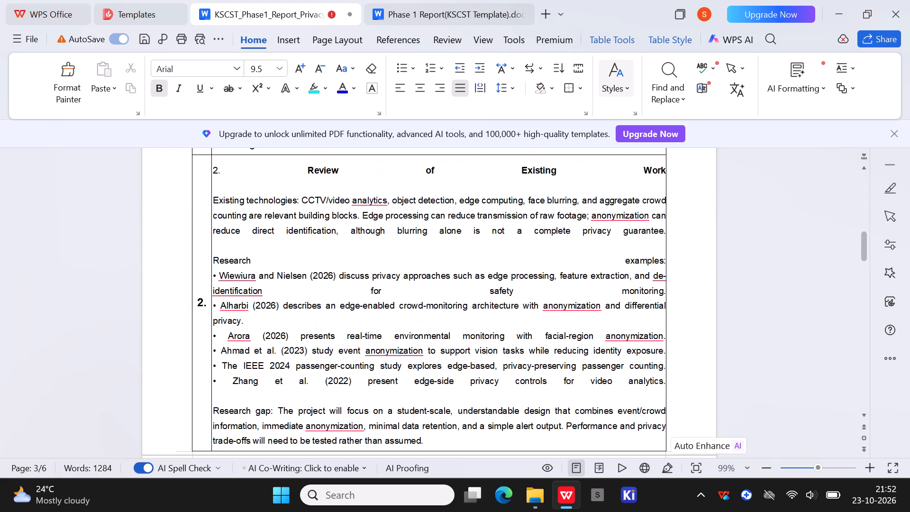
pyautogui.scroll(3, 386, 232)
pyautogui.moveTo(304, 255); pyautogui.dragTo(420, 261)
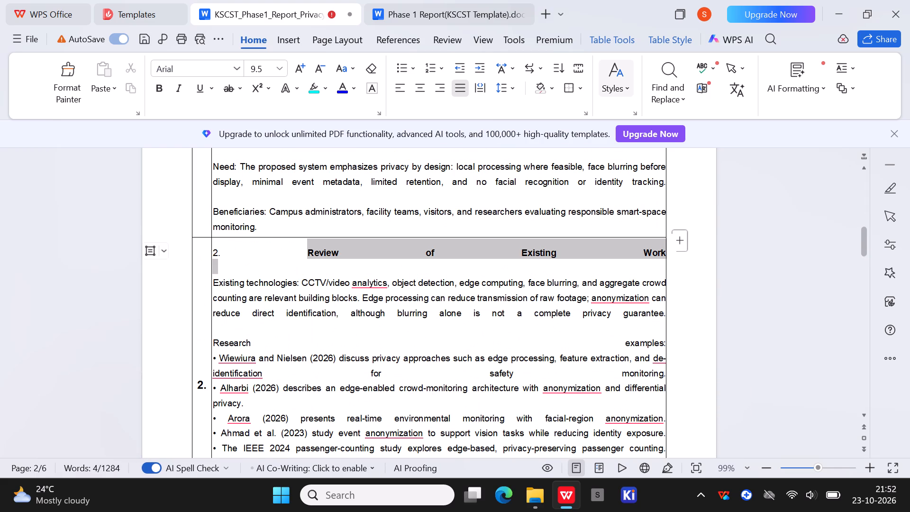
pyautogui.moveTo(420, 261); pyautogui.dragTo(621, 267)
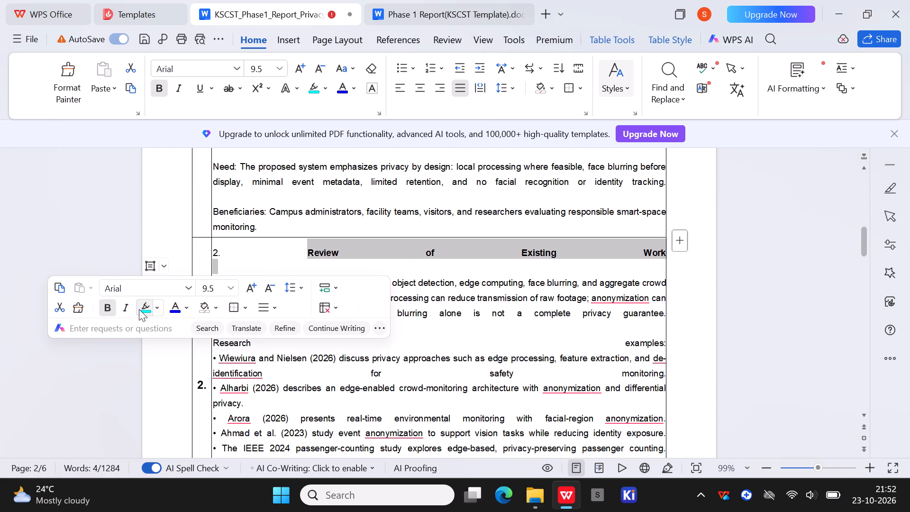
pyautogui.click(139, 309)
pyautogui.click(356, 246)
# Highlight the section 1 heading "Background and Need of the Project" and the "Background" label below it in cyan, without the number.
pyautogui.scroll(1, 356, 246)
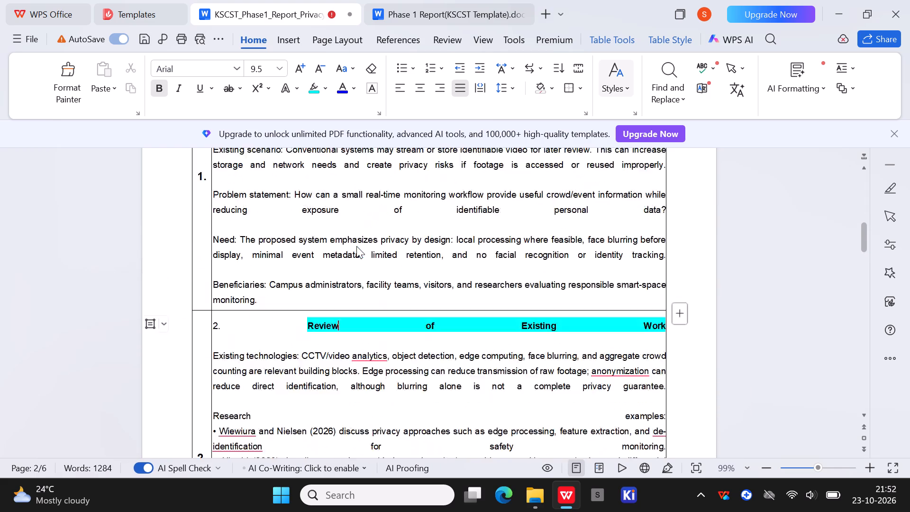
pyautogui.scroll(4, 356, 246)
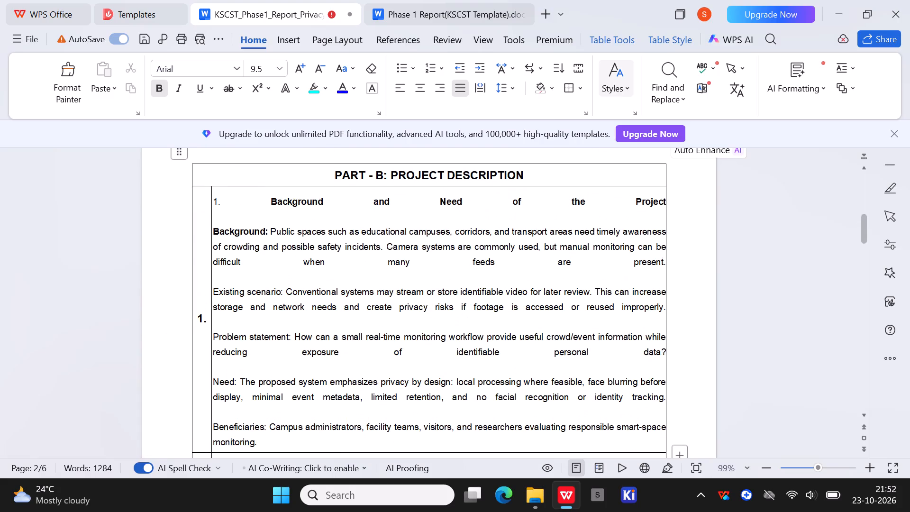
pyautogui.moveTo(268, 199); pyautogui.dragTo(265, 229)
pyautogui.click(194, 277)
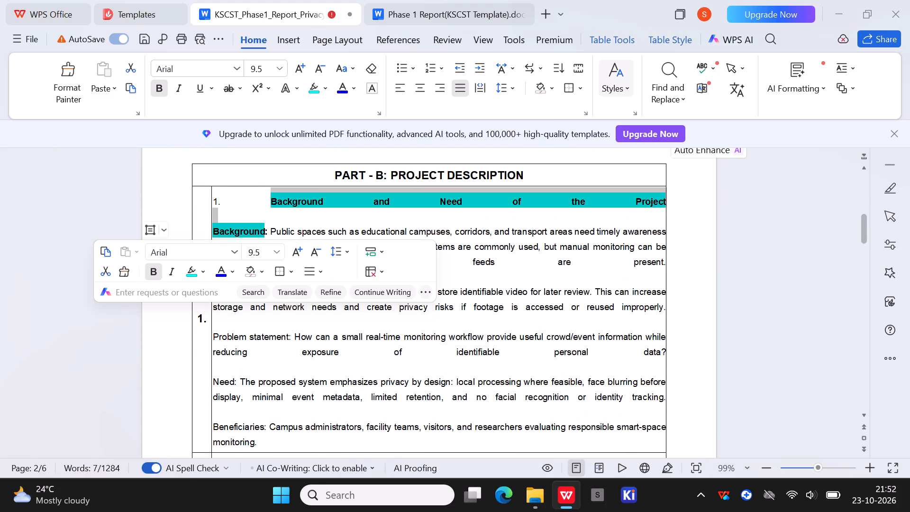
pyautogui.click(324, 228)
# Compare the report's highlighted headings with the Part B section headings and contents in the Phase 1 Report KSCST template, through to the references.
pyautogui.scroll(6, 324, 228)
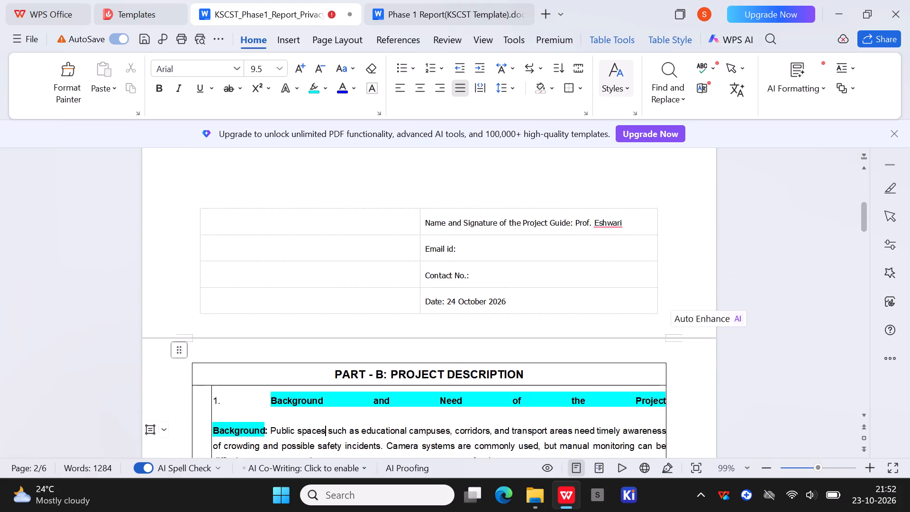
pyautogui.hscroll(2, 324, 228)
pyautogui.scroll(-3, 324, 228)
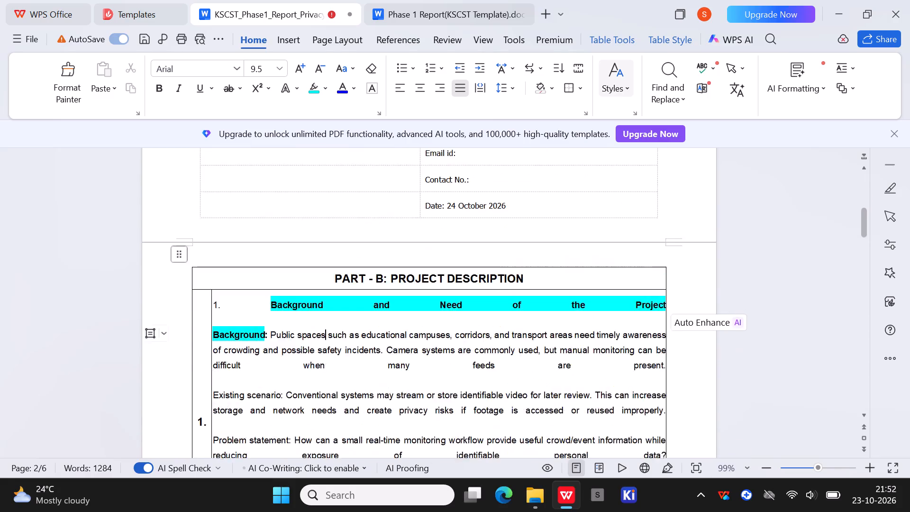
pyautogui.scroll(-7, 324, 228)
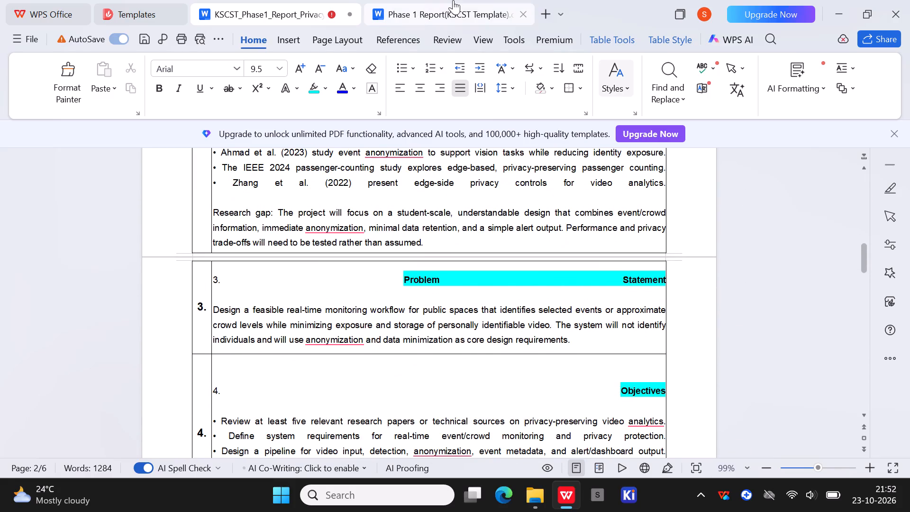
pyautogui.click(453, 0)
pyautogui.scroll(-3, 328, 317)
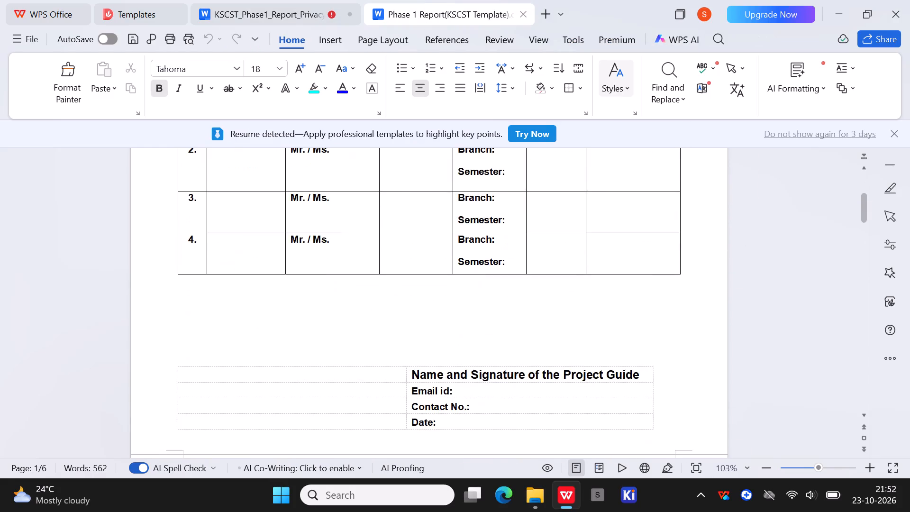
pyautogui.hscroll(9, 328, 317)
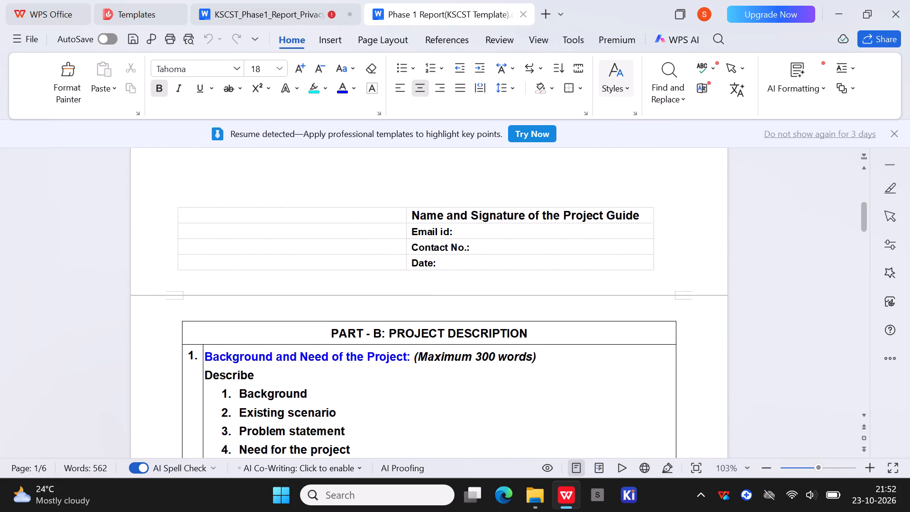
pyautogui.hscroll(9, 328, 317)
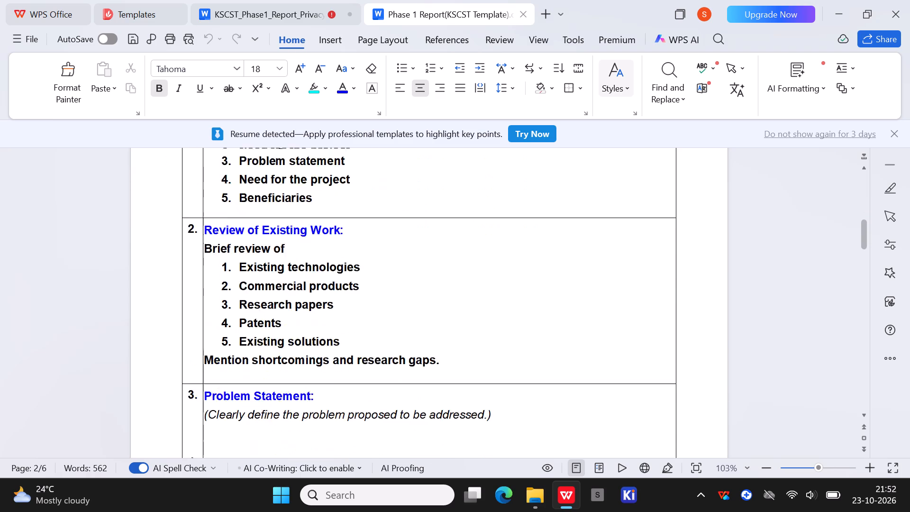
pyautogui.hscroll(13, 328, 317)
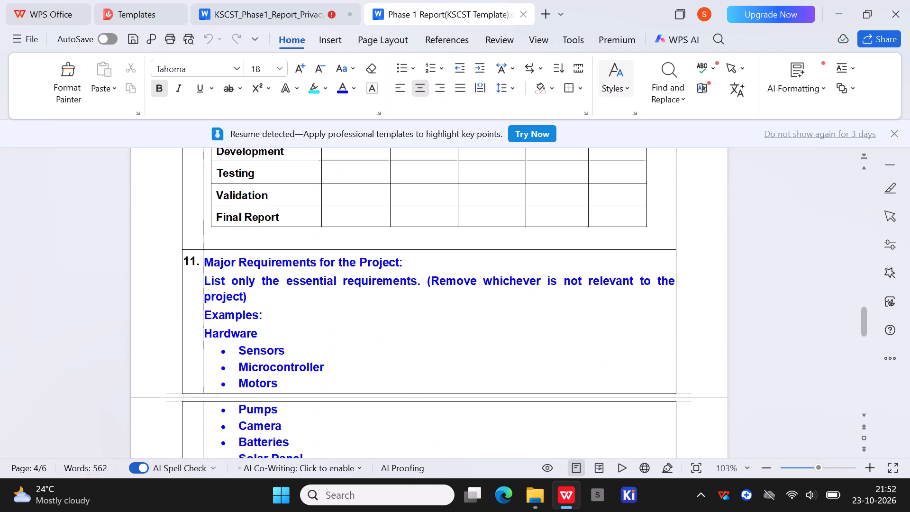
pyautogui.hscroll(17, 328, 317)
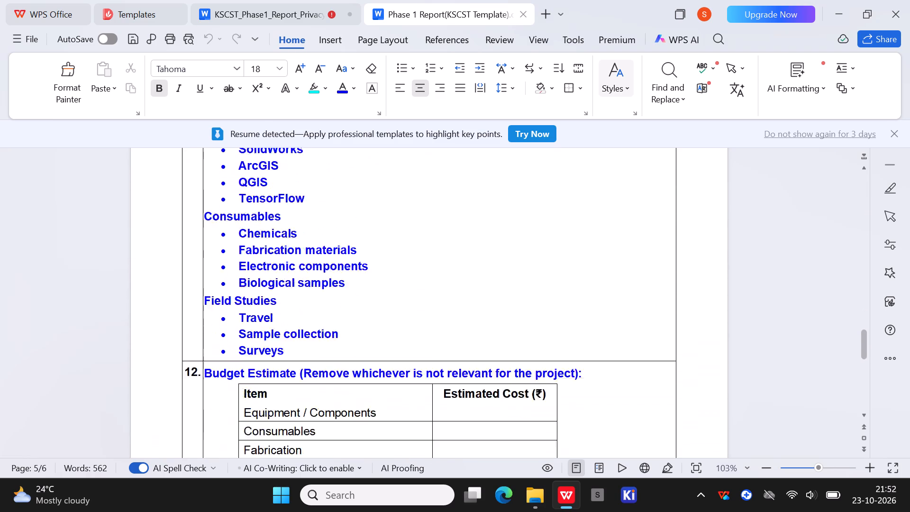
pyautogui.hscroll(9, 328, 317)
pyautogui.scroll(3, 328, 317)
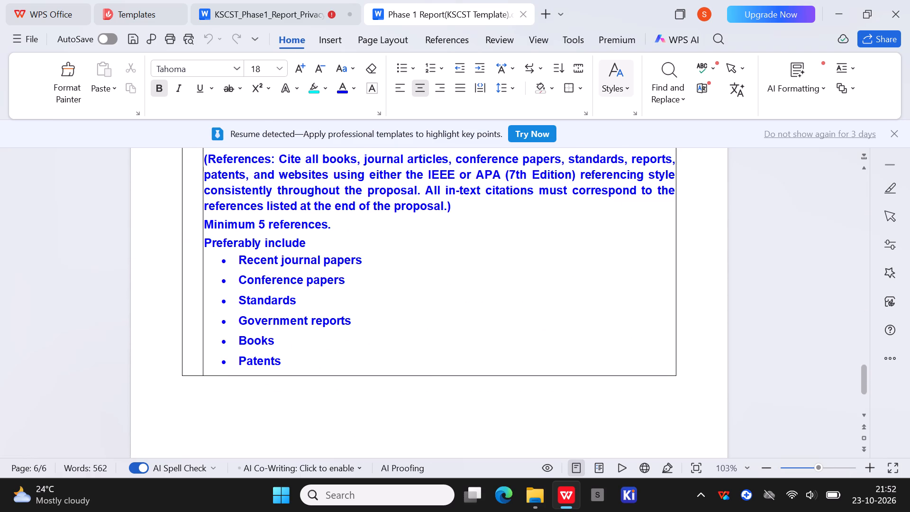
# Return to the project report and dismiss the upgrade banner and the network error notification.
pyautogui.click(293, 9)
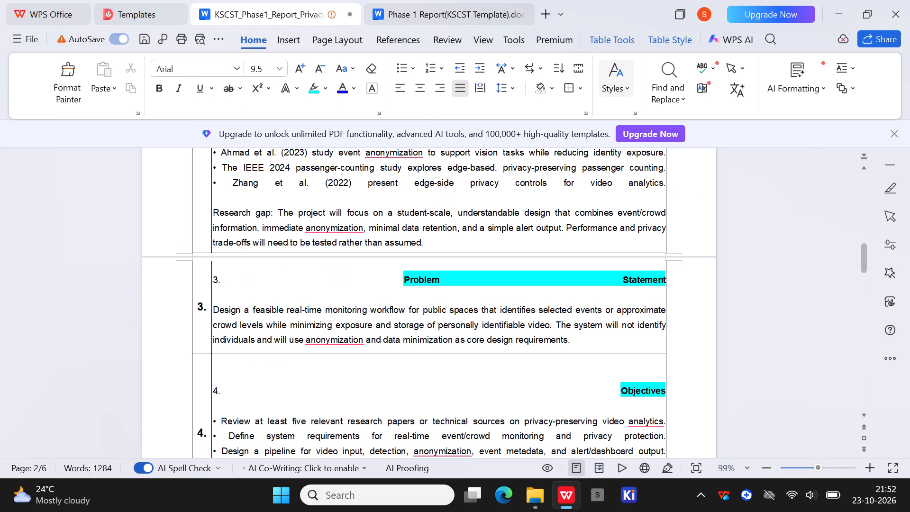
pyautogui.click(890, 133)
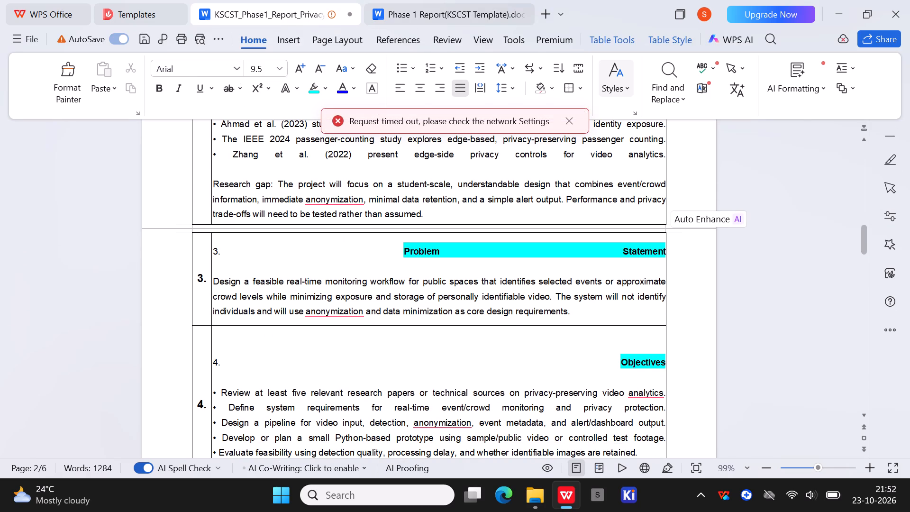
pyautogui.click(573, 122)
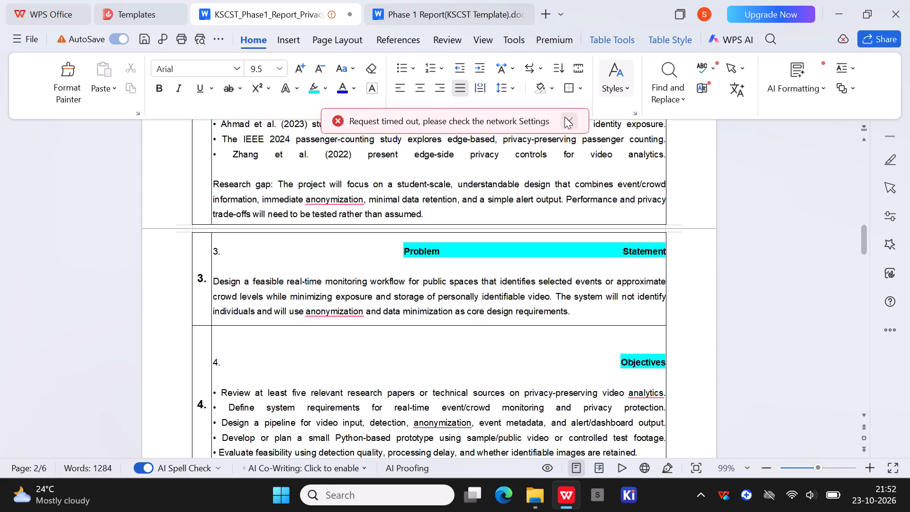
pyautogui.click(564, 117)
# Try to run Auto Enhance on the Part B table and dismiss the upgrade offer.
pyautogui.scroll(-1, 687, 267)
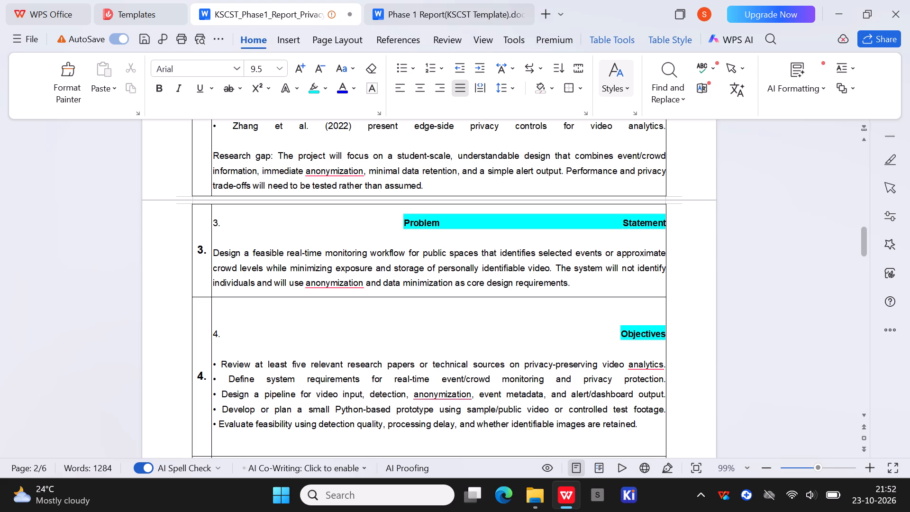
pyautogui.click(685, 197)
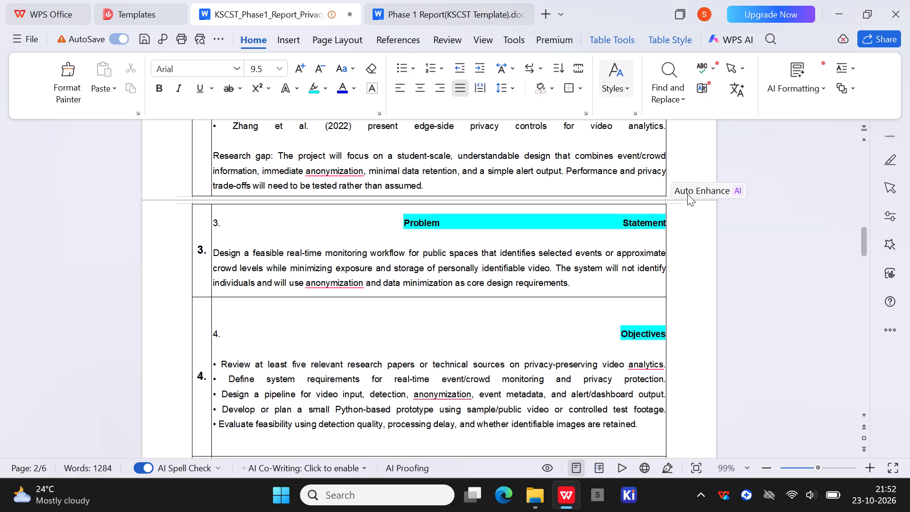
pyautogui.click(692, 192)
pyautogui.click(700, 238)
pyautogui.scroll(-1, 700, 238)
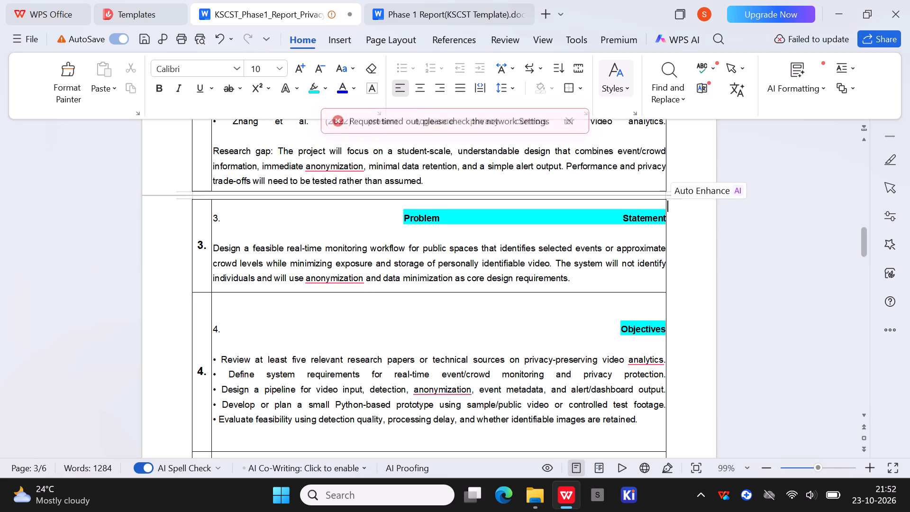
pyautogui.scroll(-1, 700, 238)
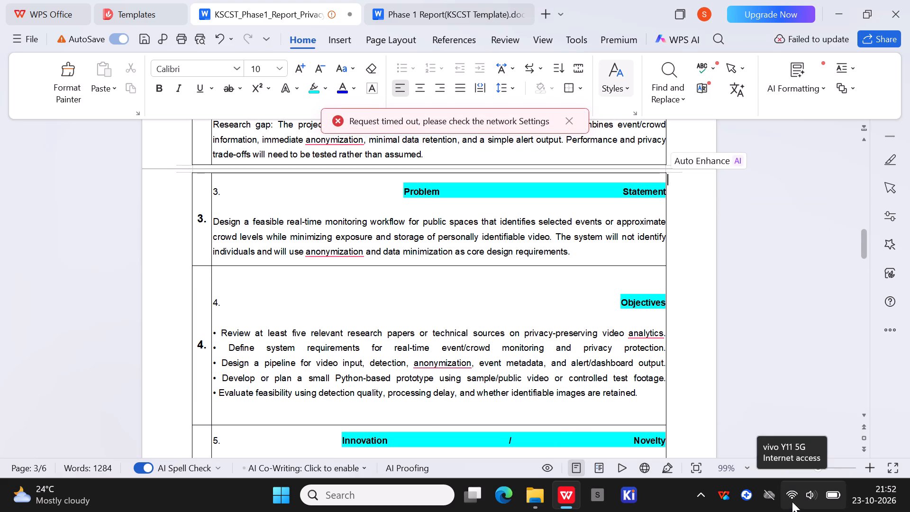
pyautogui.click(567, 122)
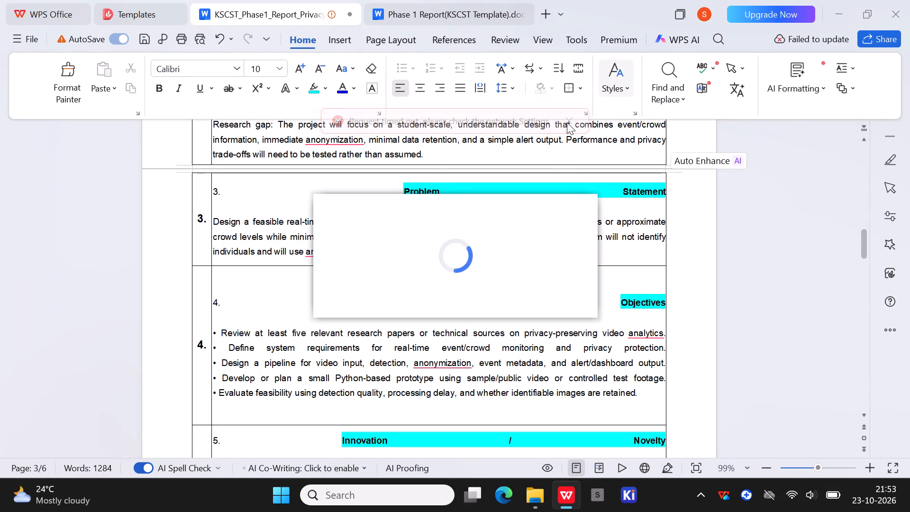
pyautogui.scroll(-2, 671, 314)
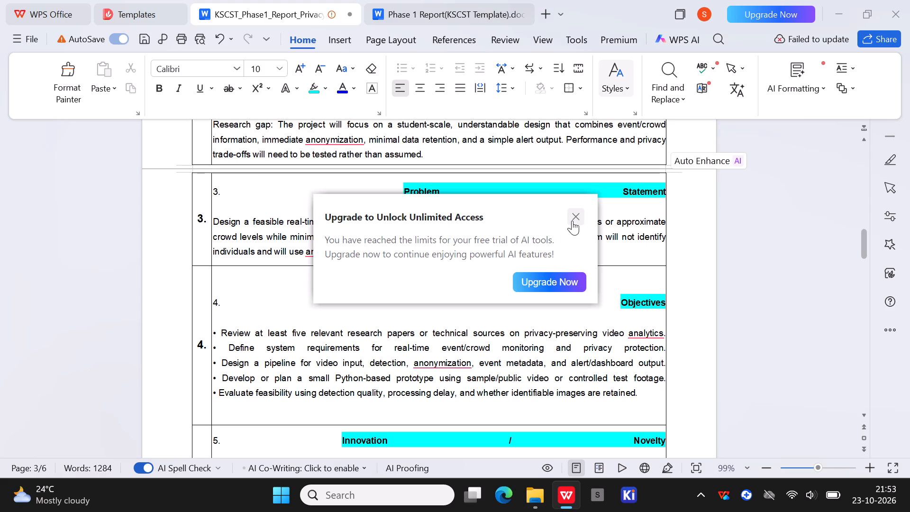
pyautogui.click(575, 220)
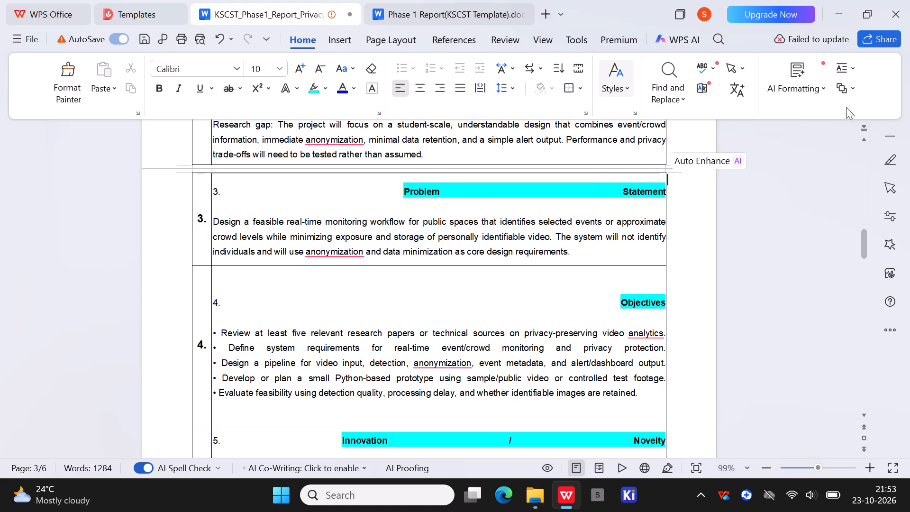
# Try to enable viewing and editing with others for the report, saving the modified document and dismissing the update dialog.
pyautogui.click(892, 37)
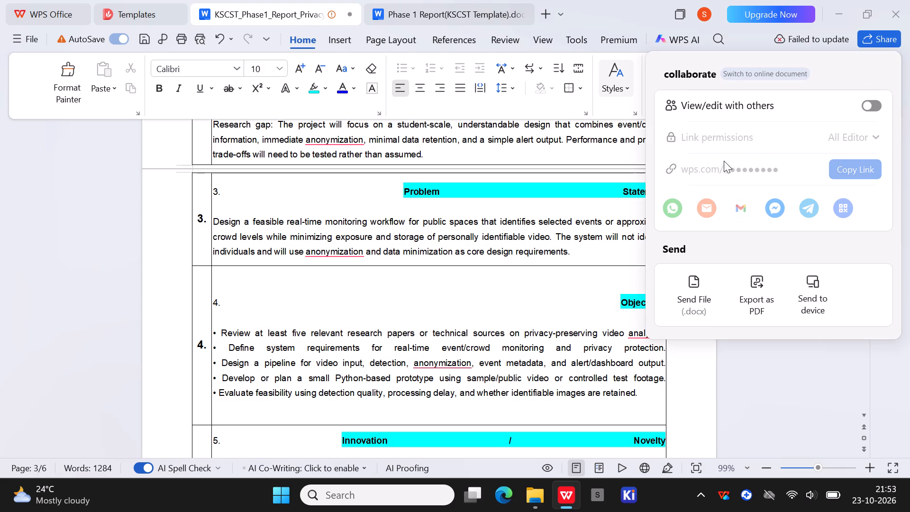
pyautogui.click(865, 105)
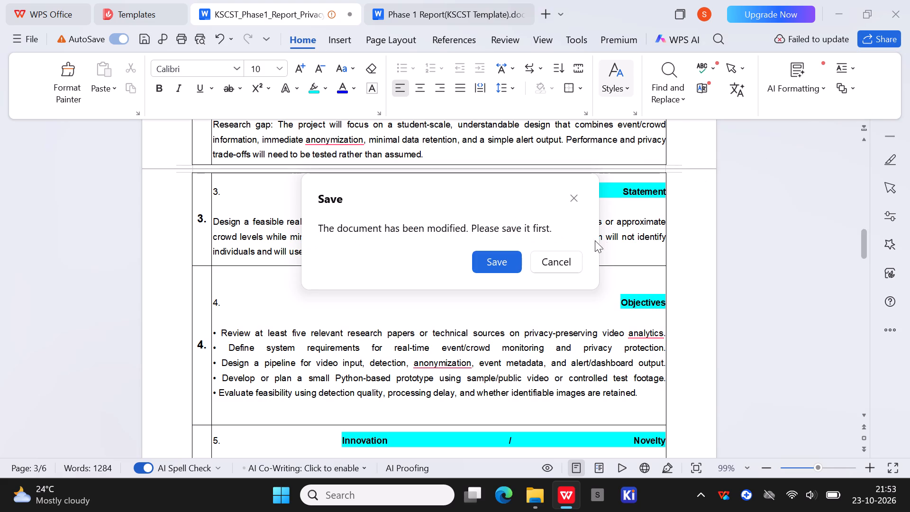
pyautogui.click(496, 270)
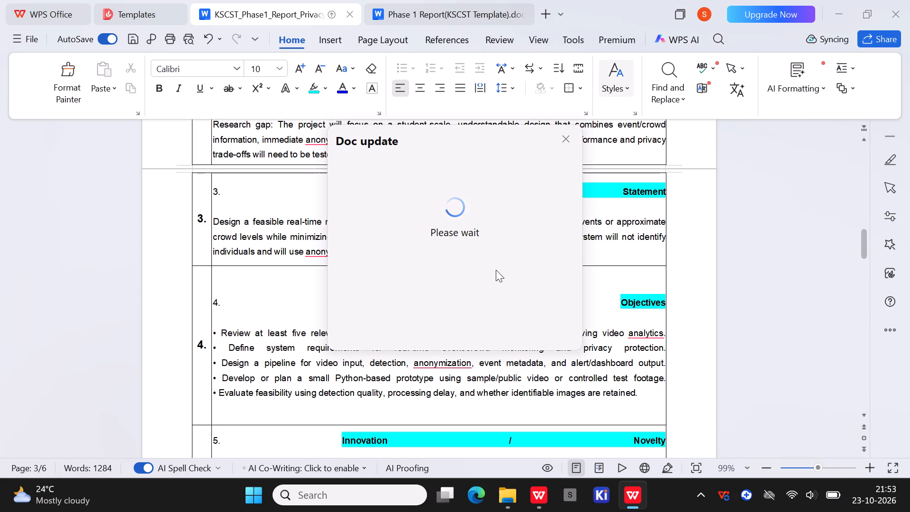
pyautogui.click(569, 142)
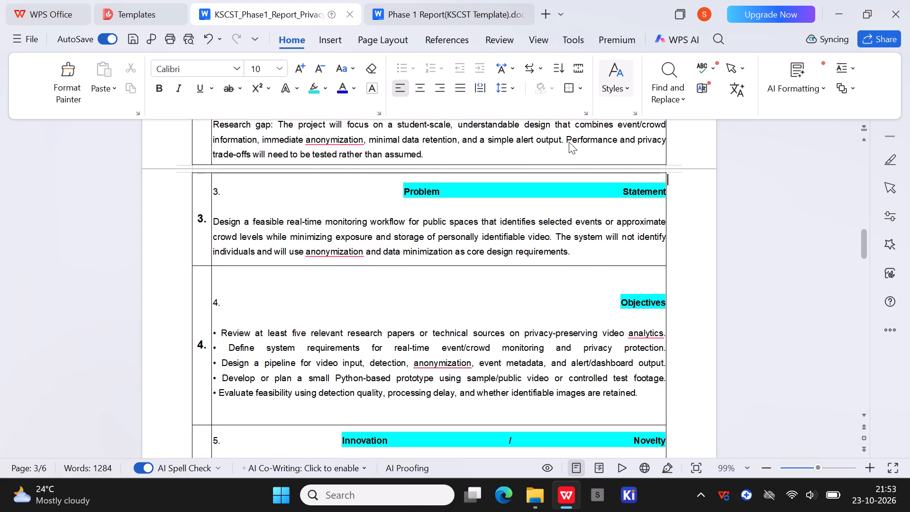
# Save a copy of the report in Downloads as "KSCST_Phase1_Report_Privacy_Preserving_Monitoring.docx 1" in Word Documents format.
pyautogui.click(27, 40)
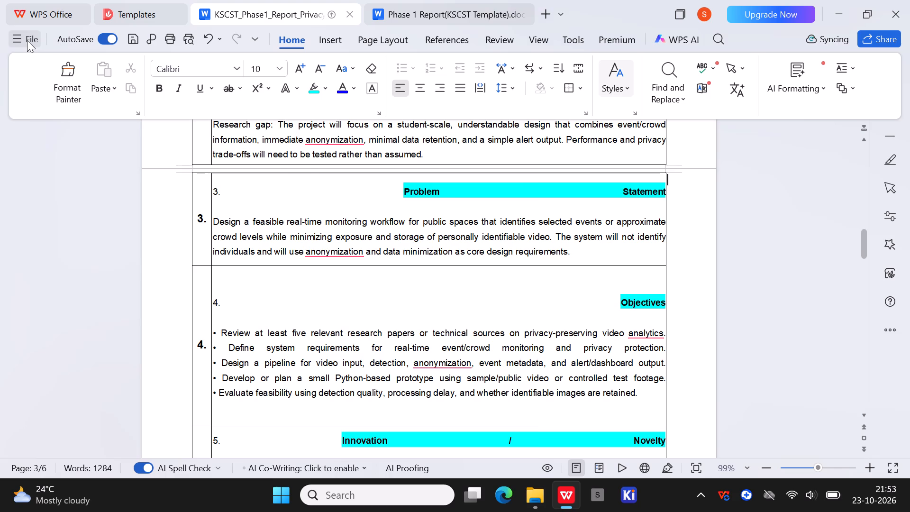
pyautogui.click(64, 158)
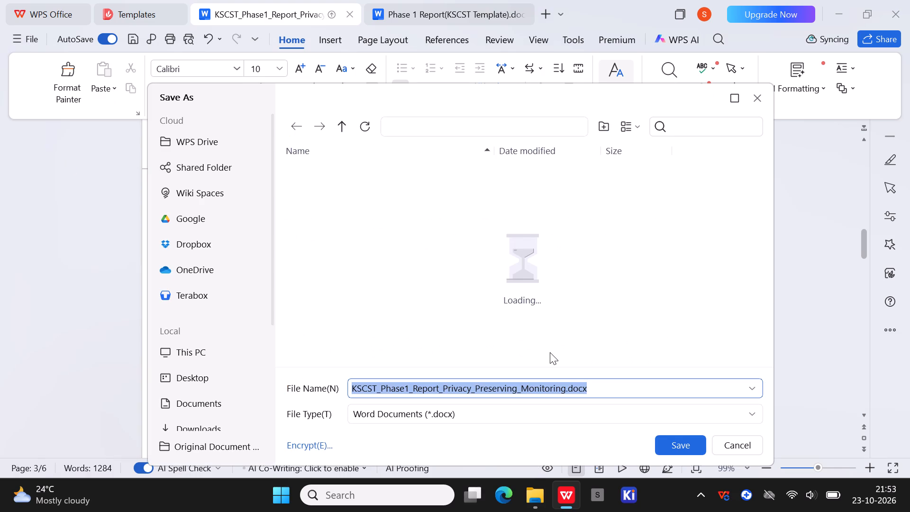
pyautogui.click(607, 388)
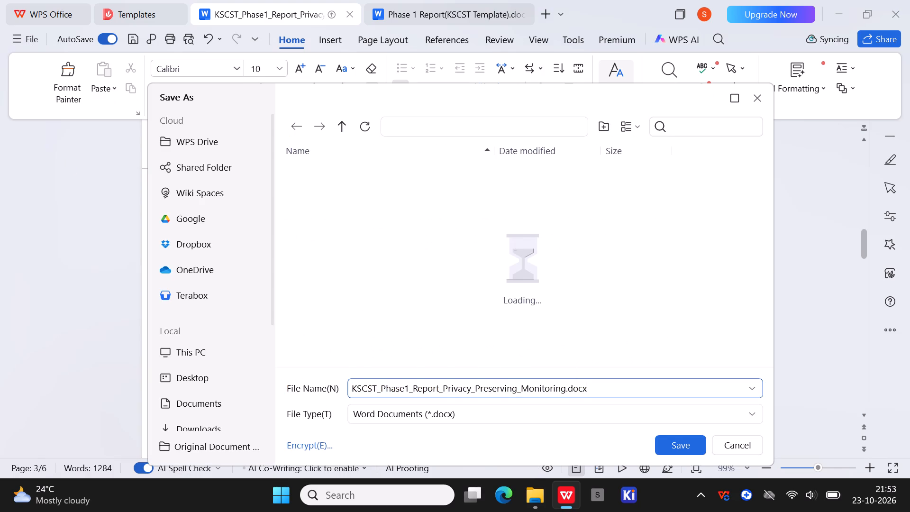
pyautogui.press('space')
pyautogui.write('1')
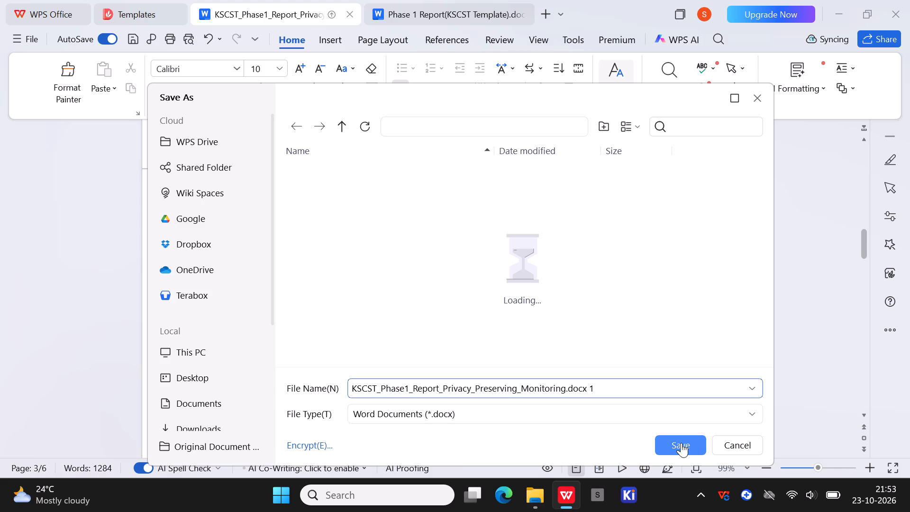
pyautogui.click(219, 427)
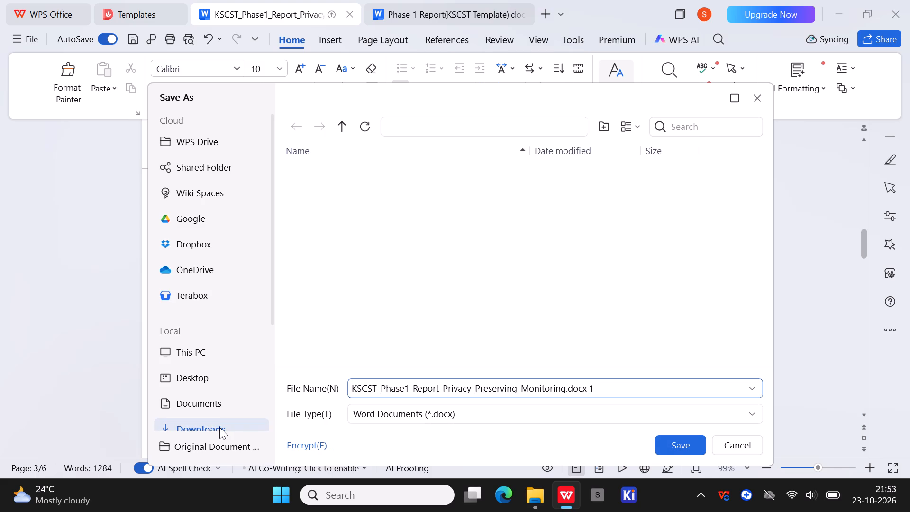
pyautogui.click(674, 441)
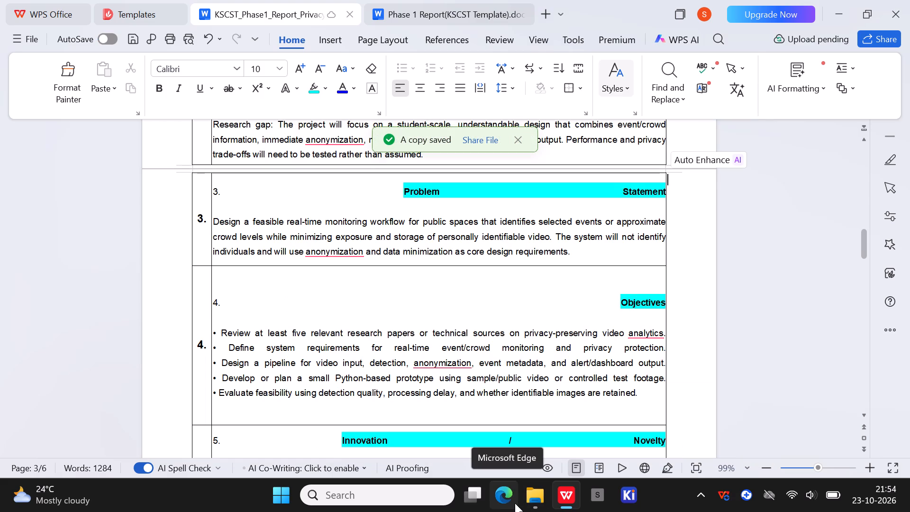
# Close WPS Office and reopen the newest report copy from the Downloads folder in File Explorer.
pyautogui.click(532, 502)
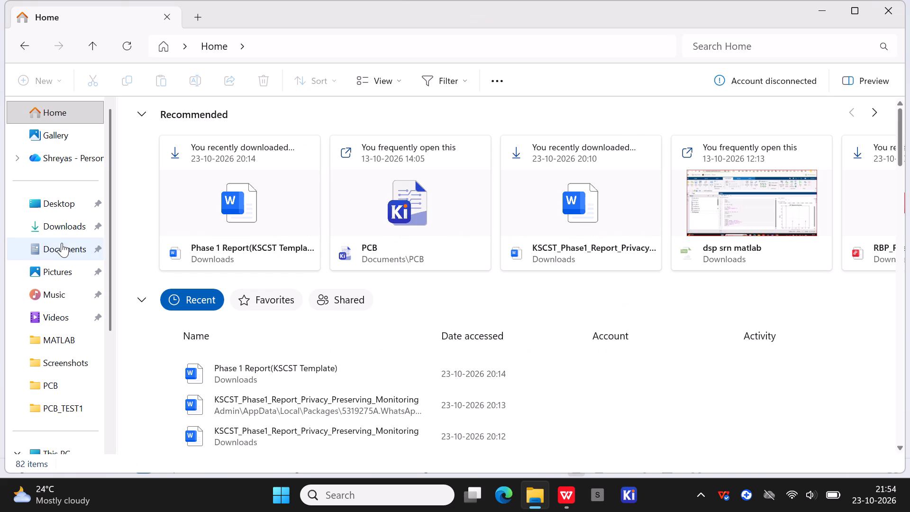
pyautogui.click(62, 227)
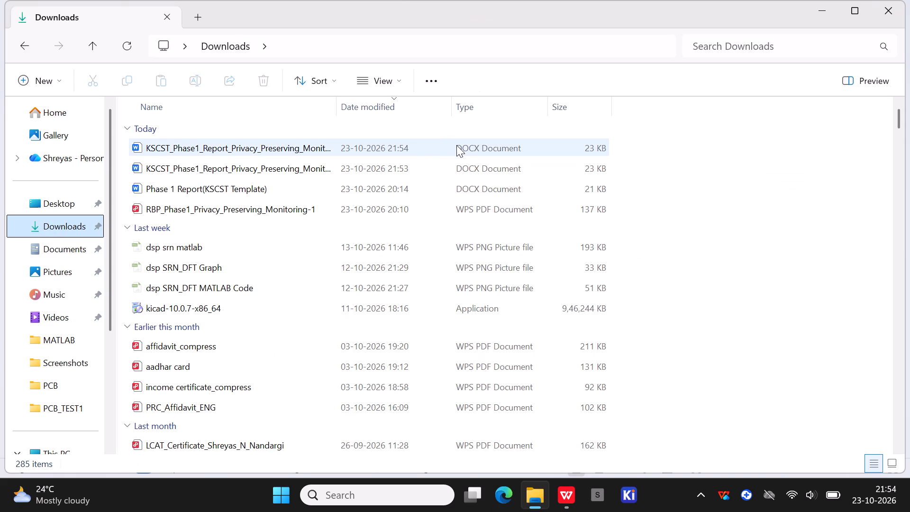
pyautogui.doubleClick(491, 148)
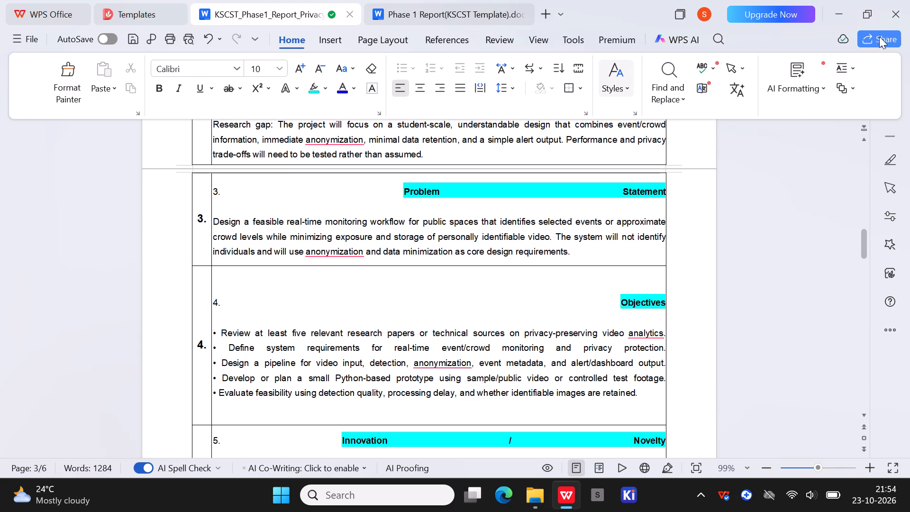
pyautogui.click(890, 2)
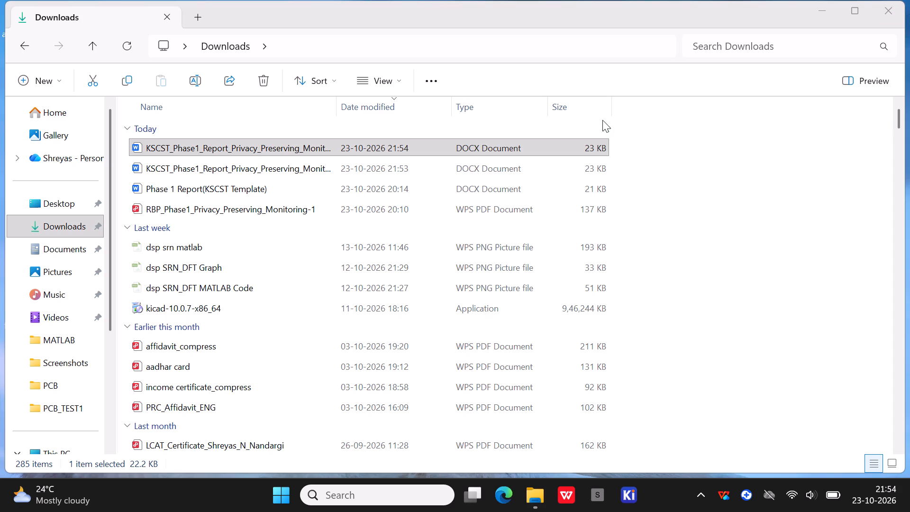
pyautogui.doubleClick(454, 150)
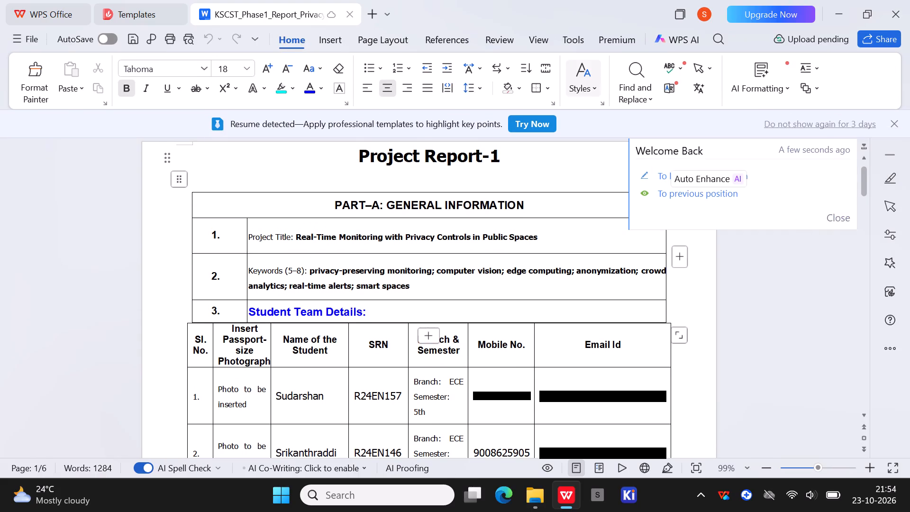
# Check the start of Part B in the reopened copy and dismiss the resume-template banner and the Welcome Back prompt.
pyautogui.scroll(-8, 492, 277)
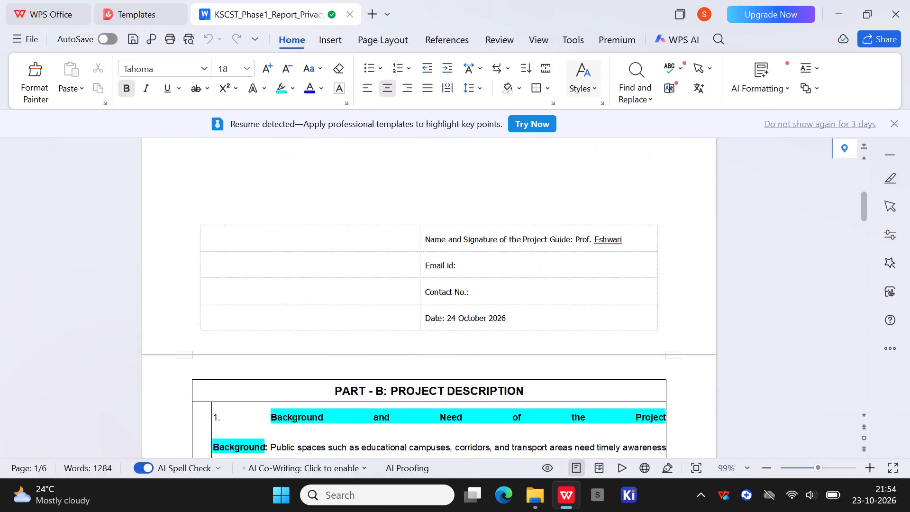
pyautogui.scroll(-2, 492, 277)
pyautogui.hscroll(5, 492, 277)
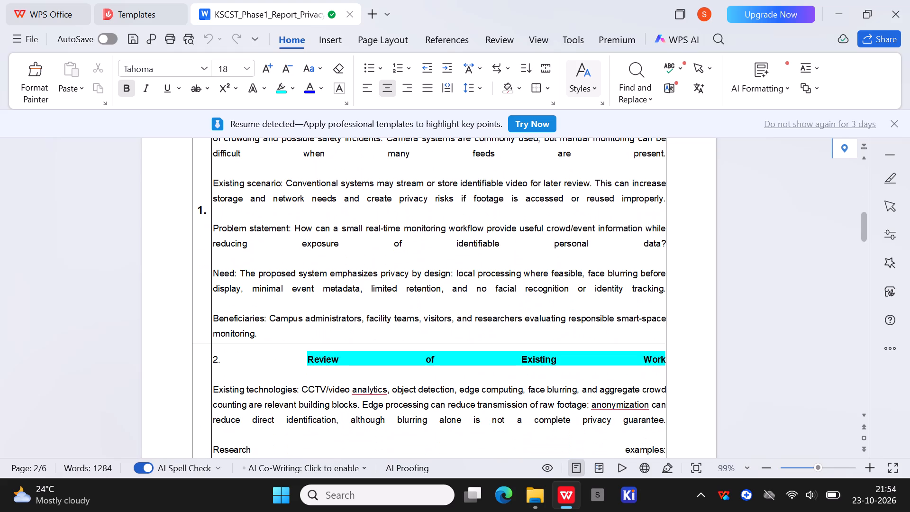
pyautogui.scroll(-3, 492, 277)
pyautogui.click(902, 124)
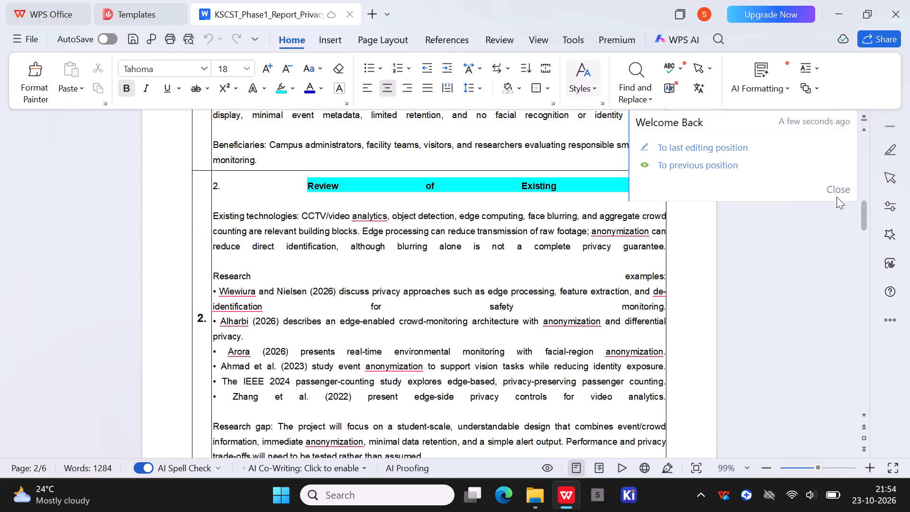
pyautogui.click(838, 195)
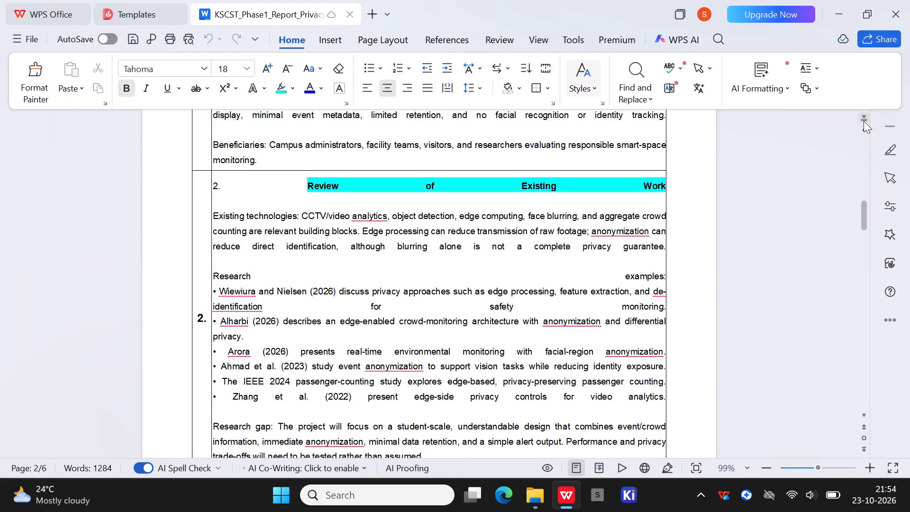
# Show the rulers and review the report's Part B sections through to References, returning to the Budget Estimate.
pyautogui.click(864, 121)
pyautogui.scroll(-4, 563, 252)
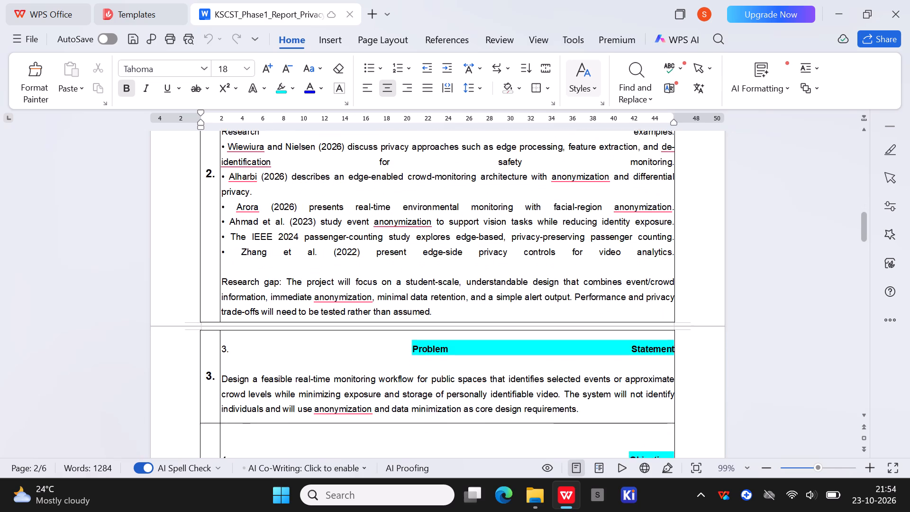
pyautogui.scroll(-7, 563, 252)
pyautogui.hscroll(5, 563, 252)
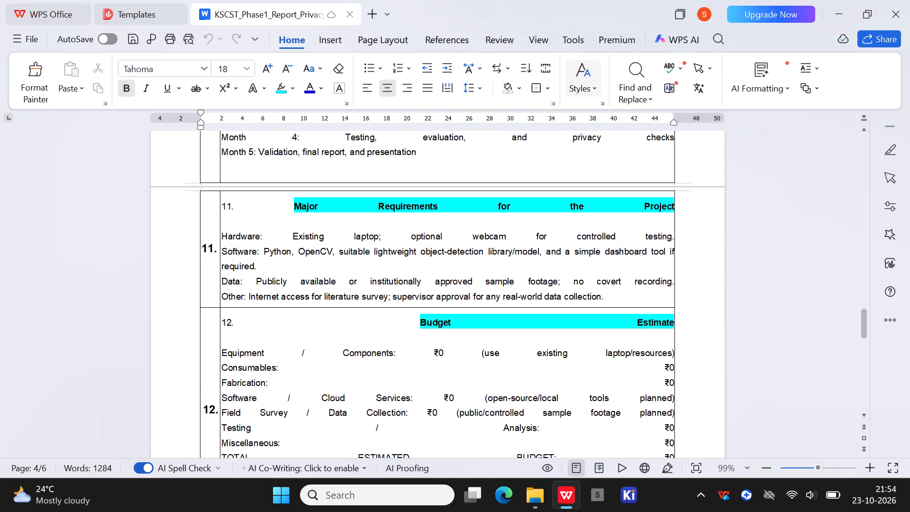
pyautogui.hscroll(1, 563, 252)
pyautogui.scroll(-2, 563, 252)
pyautogui.hscroll(3, 563, 252)
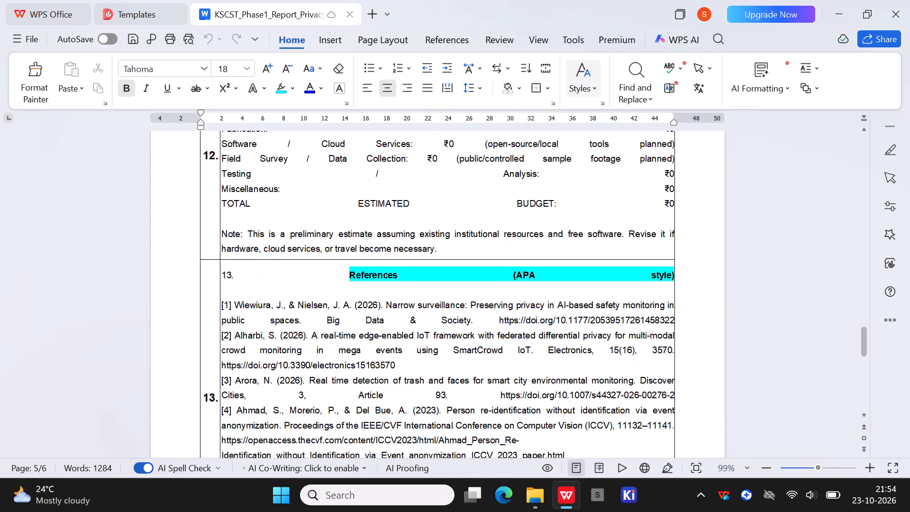
pyautogui.hscroll(3, 563, 252)
pyautogui.scroll(2, 563, 252)
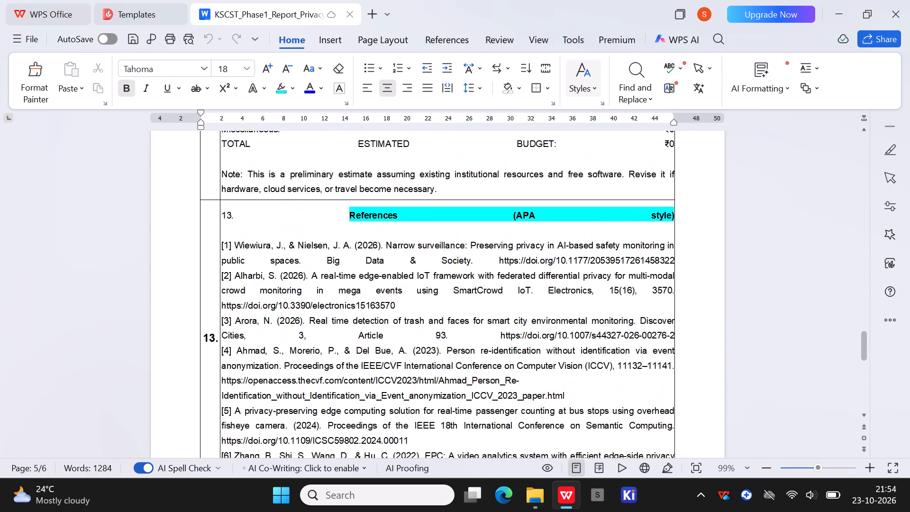
pyautogui.scroll(1, 563, 252)
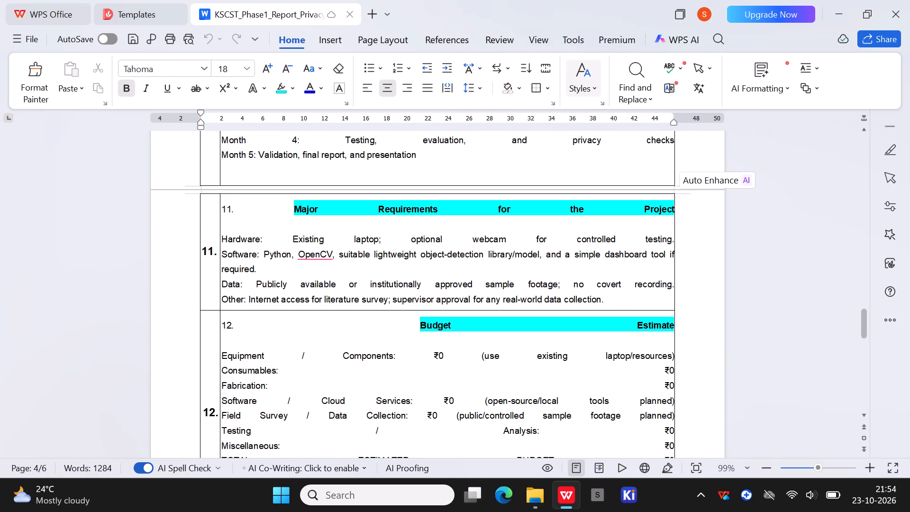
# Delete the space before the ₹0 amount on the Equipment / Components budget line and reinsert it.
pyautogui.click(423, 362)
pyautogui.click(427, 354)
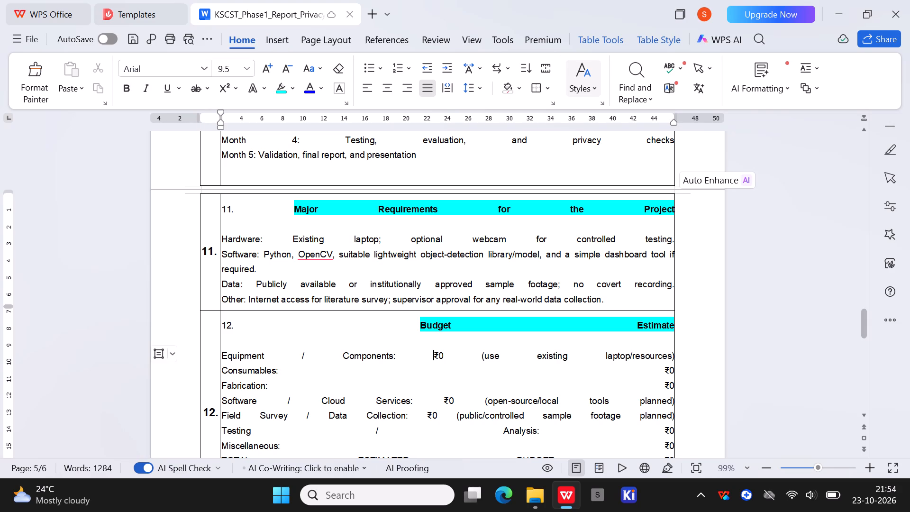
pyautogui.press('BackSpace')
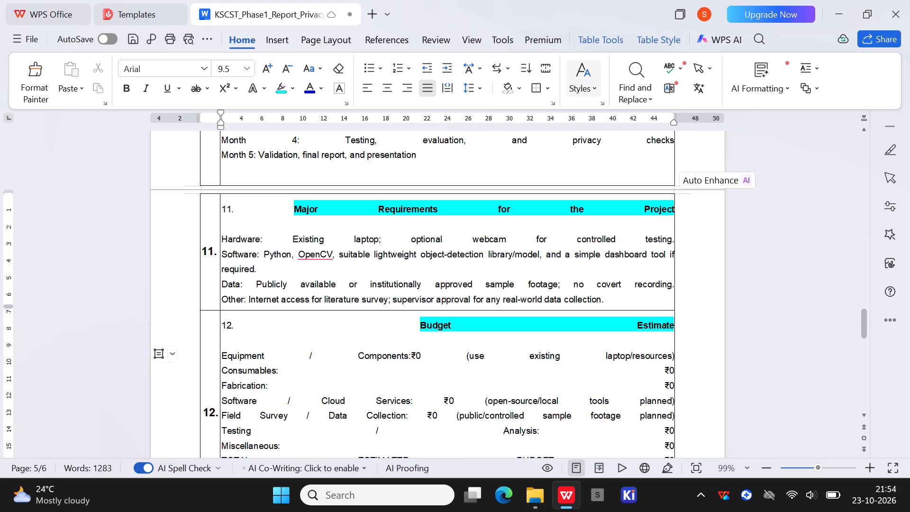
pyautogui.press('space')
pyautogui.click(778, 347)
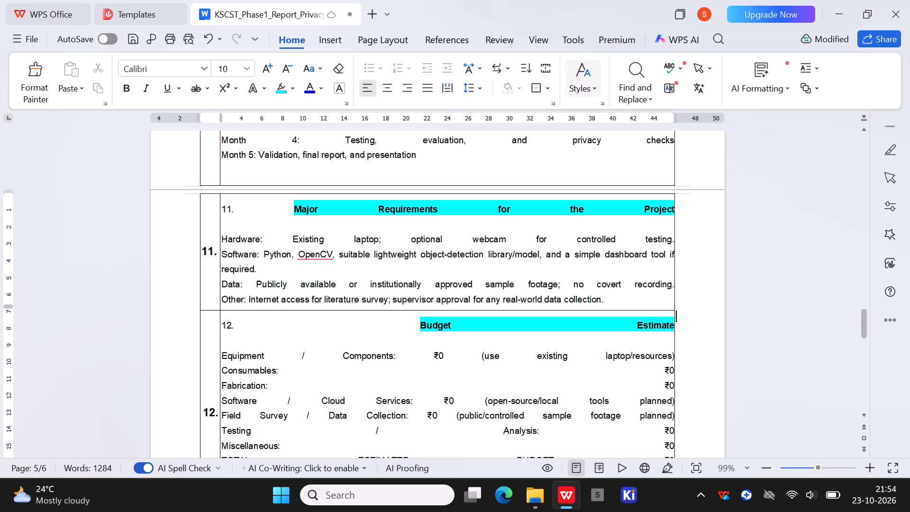
# Review the Budget Estimate amounts and the adjoining Major Requirements and References sections.
pyautogui.scroll(-2, 778, 347)
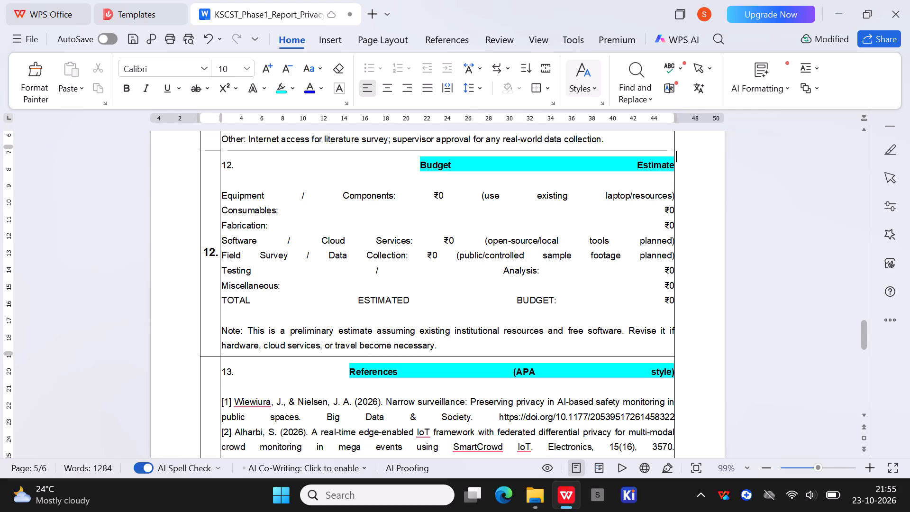
pyautogui.scroll(-2, 778, 347)
pyautogui.scroll(4, 778, 347)
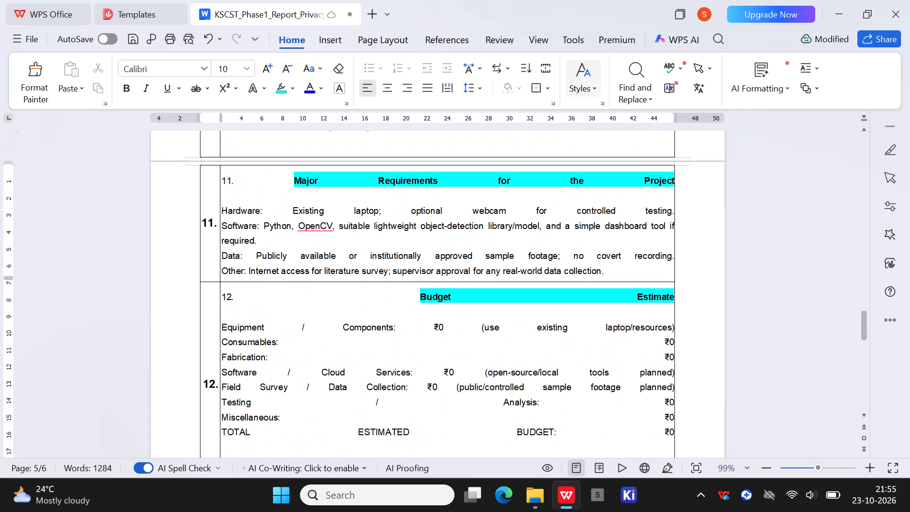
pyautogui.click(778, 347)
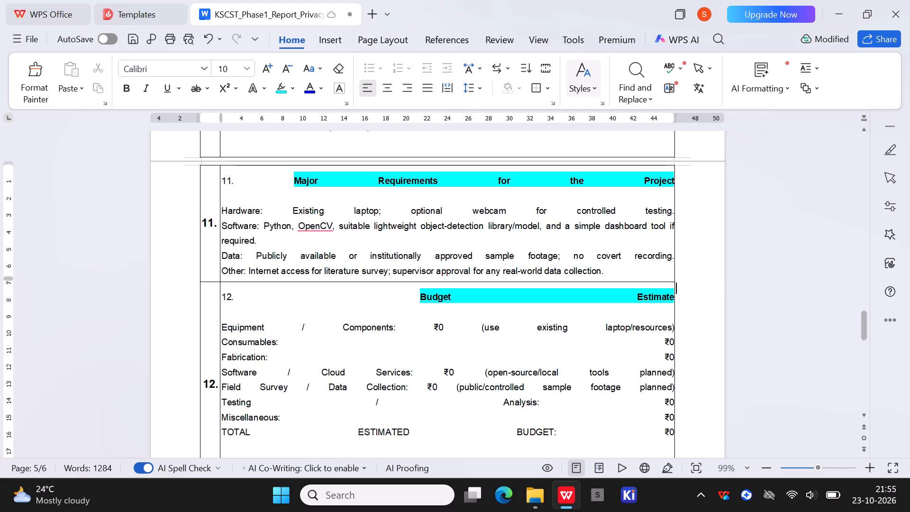
pyautogui.click(528, 445)
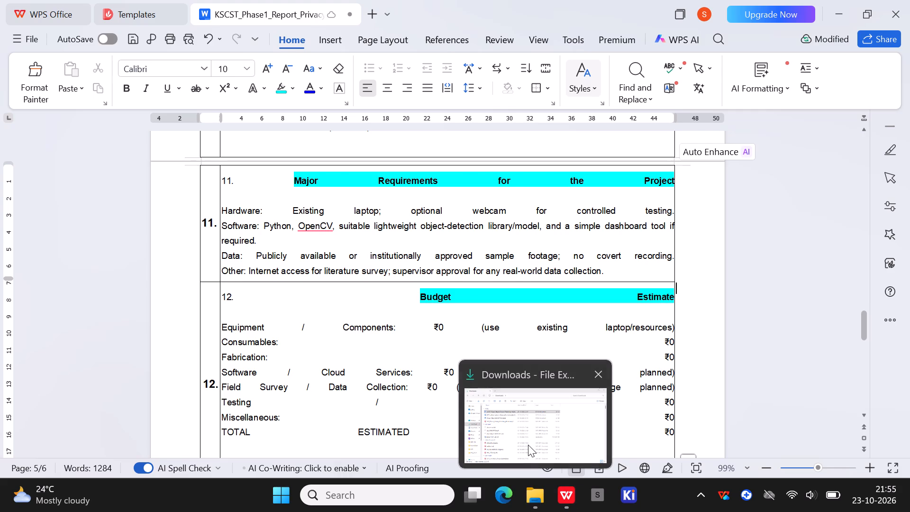